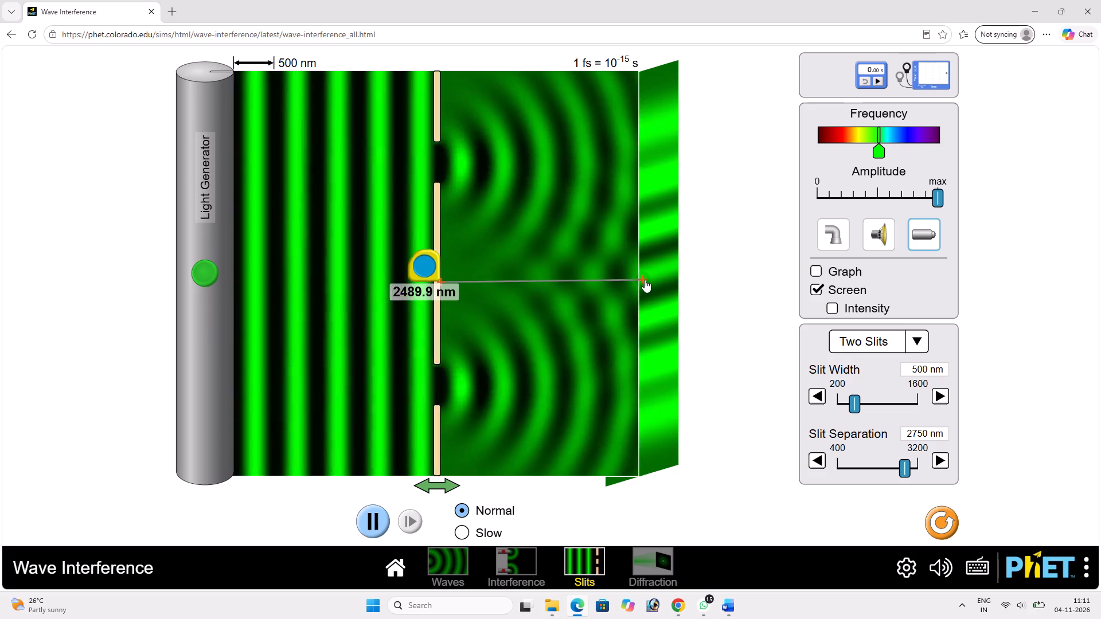
Measure the vertical distance along the projection screen's outer edge with the measuring tape, from about mid-height down to the lower fringes.
left_click(641, 277)
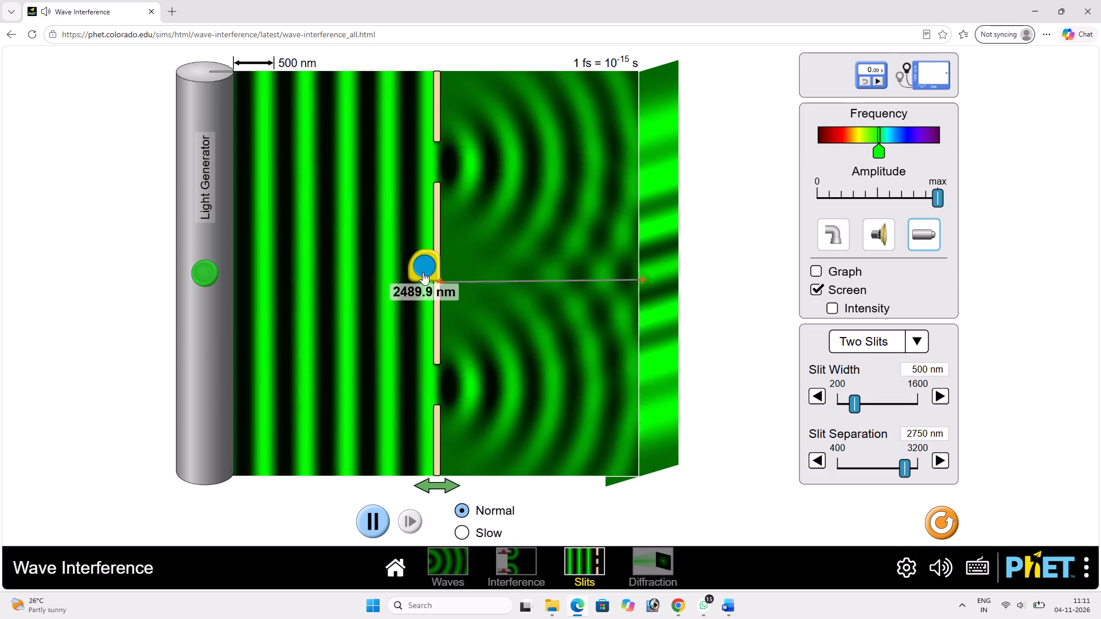
left_click_drag(423, 271, 604, 271)
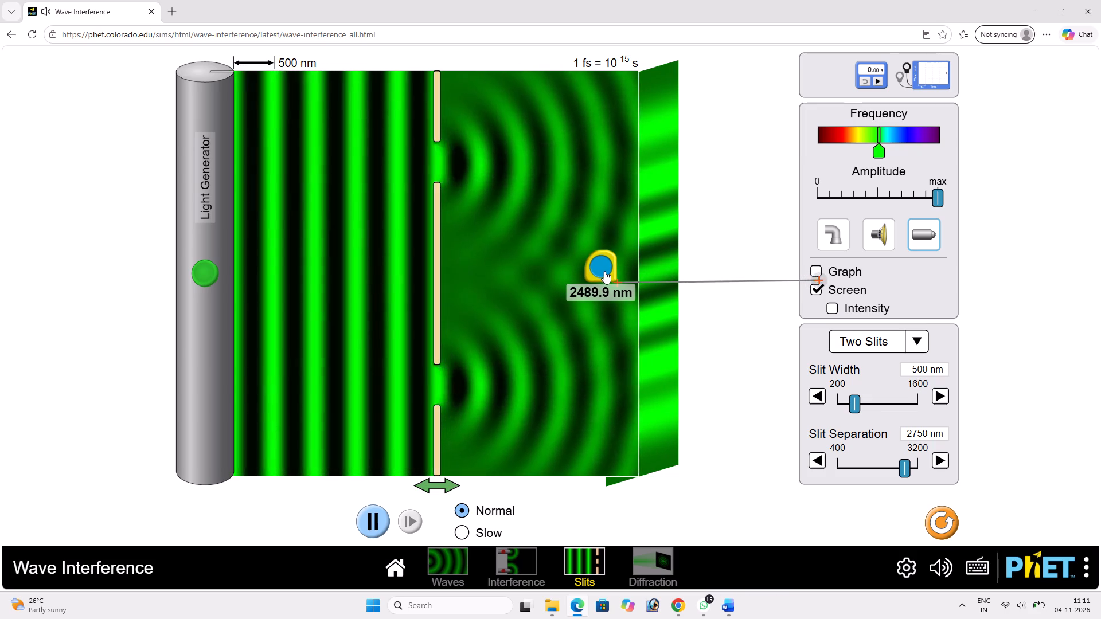
left_click_drag(604, 271, 639, 262)
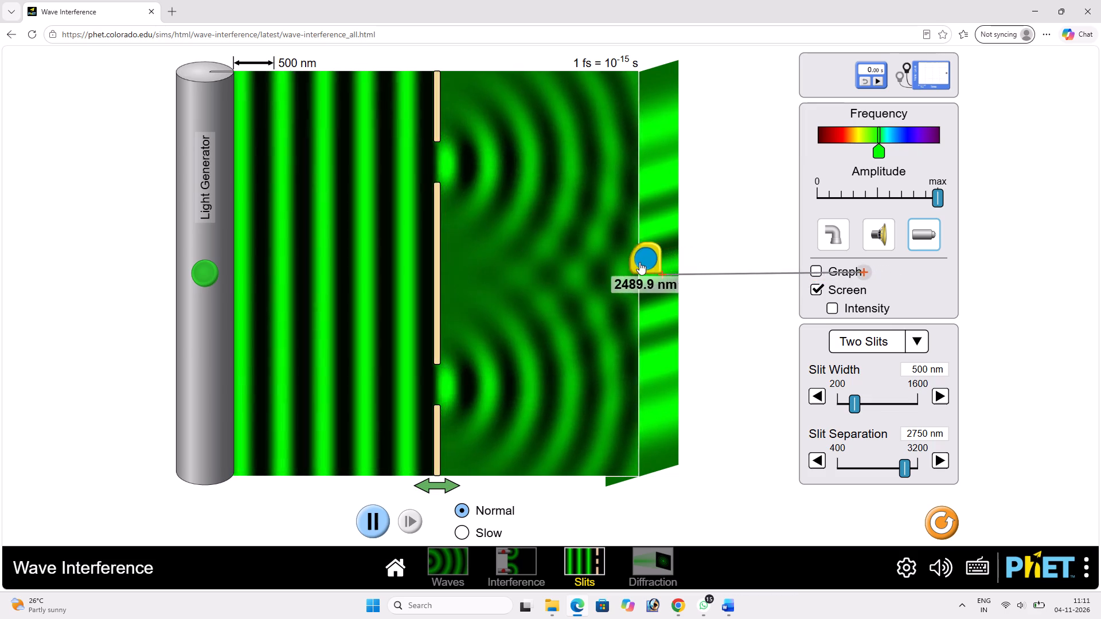
left_click_drag(639, 262, 634, 273)
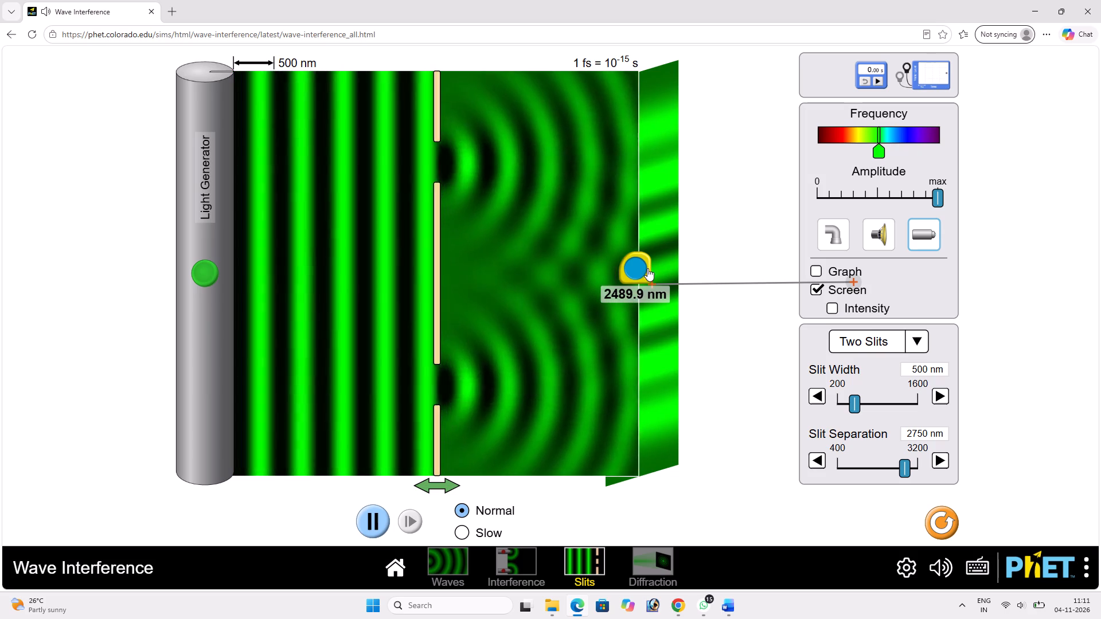
left_click_drag(633, 261, 657, 258)
left_click_drag(879, 277, 847, 314)
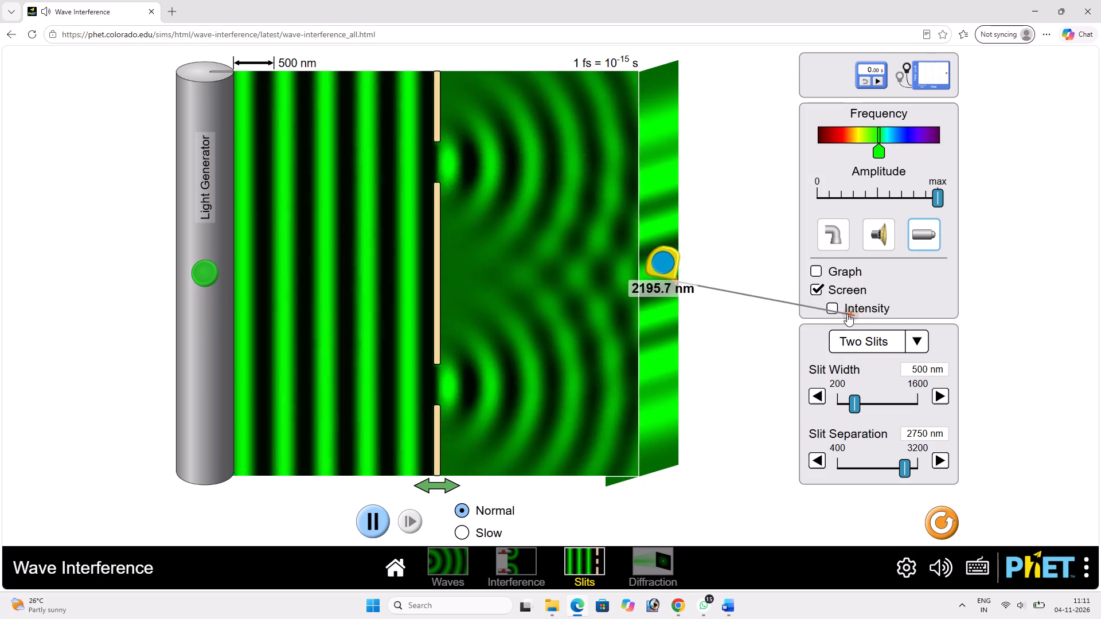
left_click_drag(847, 314, 681, 430)
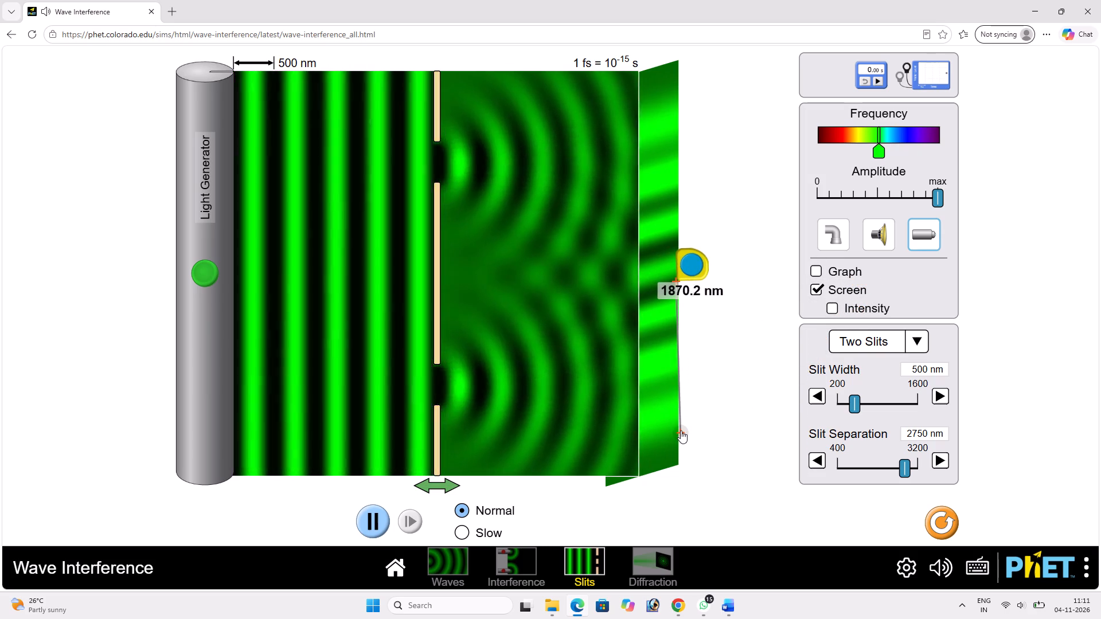
left_click_drag(681, 430, 676, 429)
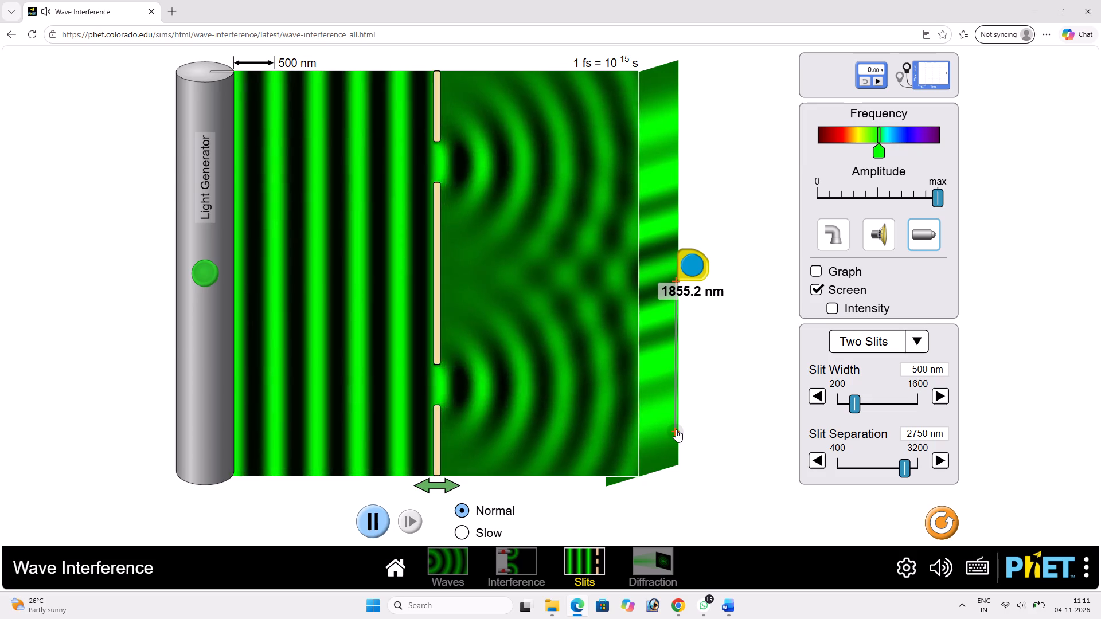
right_click(677, 428)
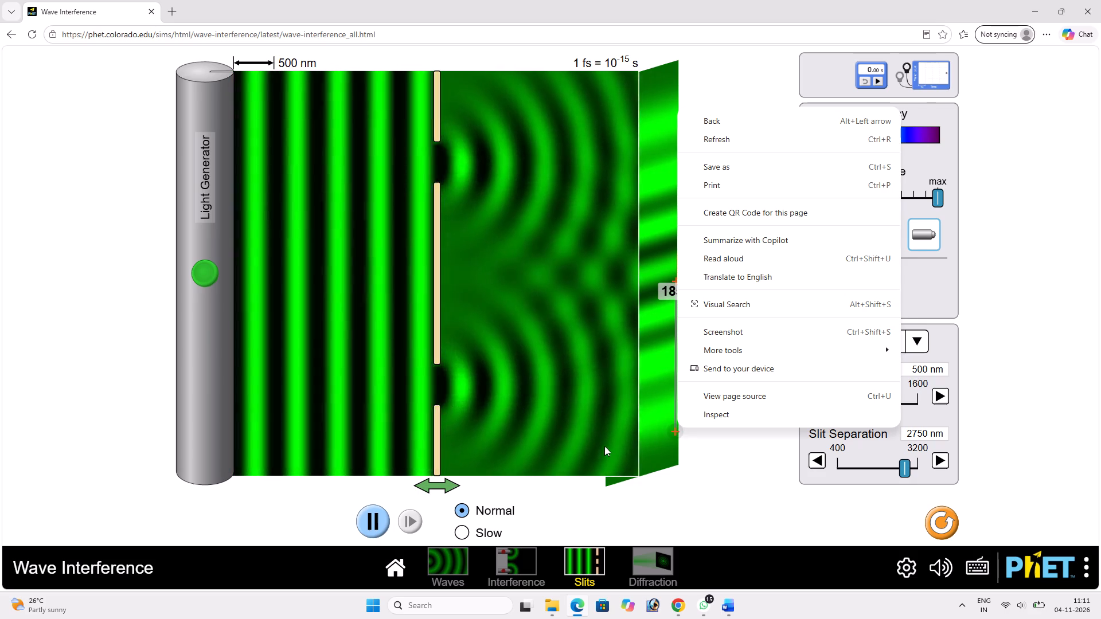
left_click(604, 448)
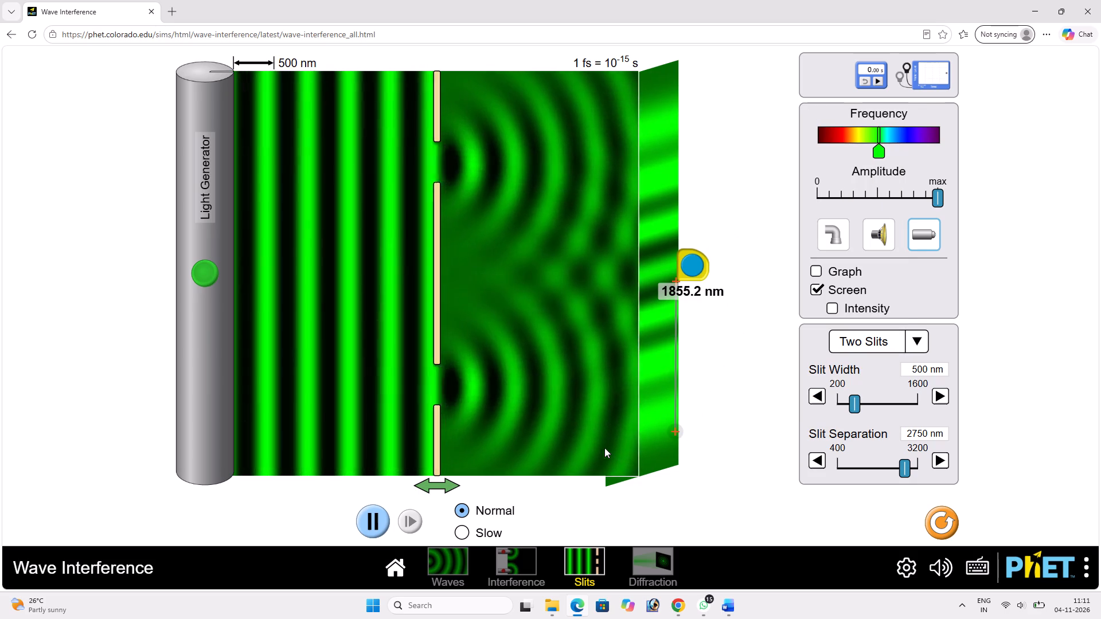
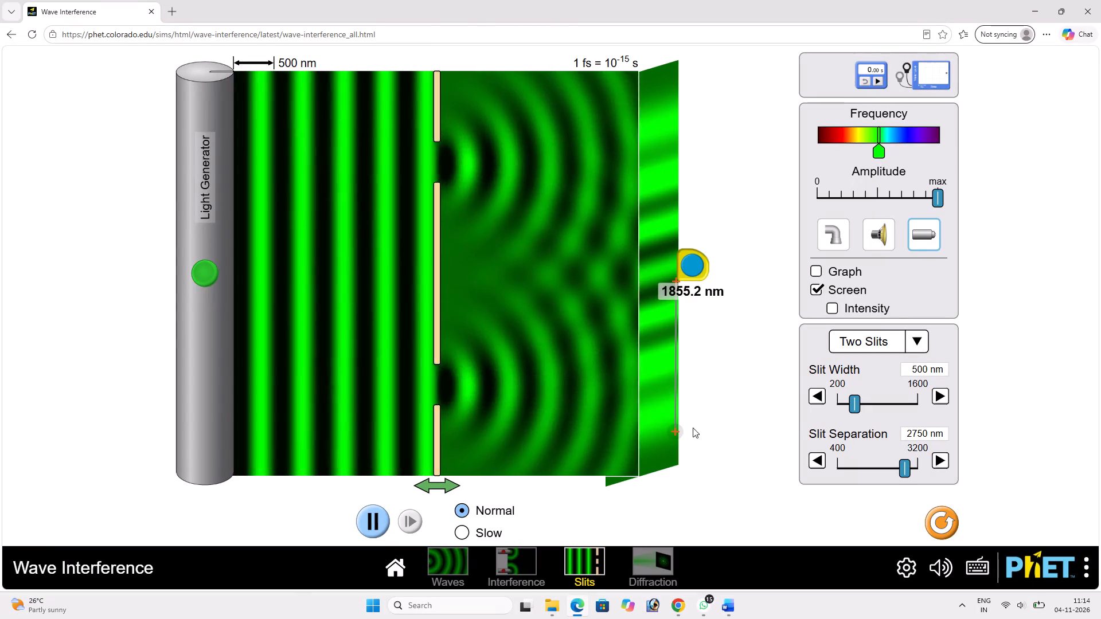
Measure the shorter vertical distance along the projection screen's outer edge from about mid-height to a nearer fringe below.
left_click_drag(673, 428, 676, 335)
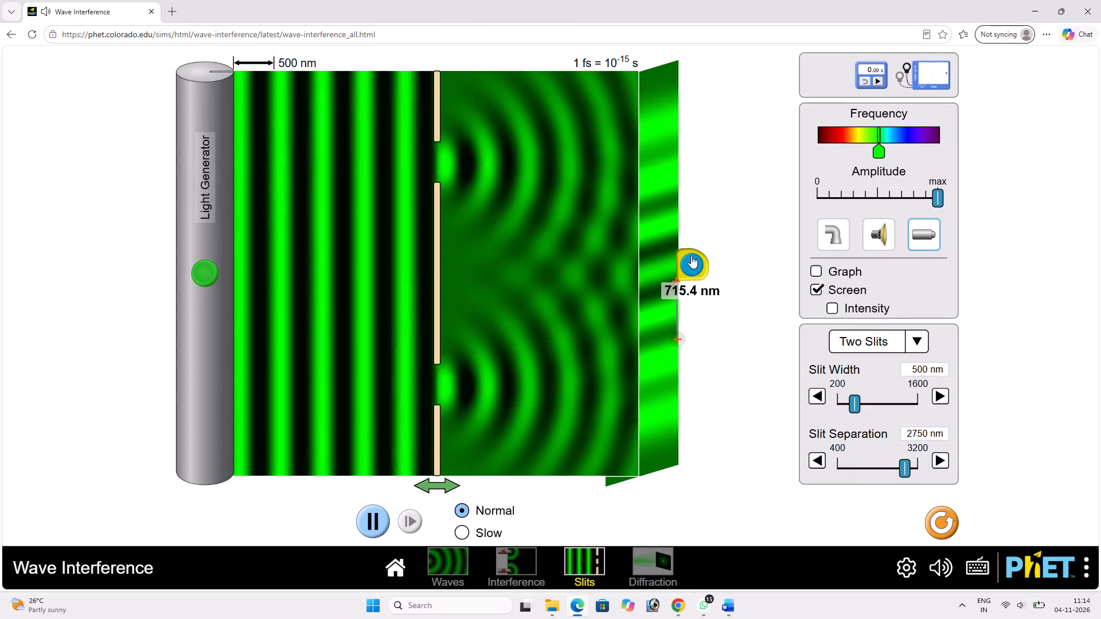
Move the measuring tape to the projection screen's inner edge and measure from about mid-height down to the nearest fringe.
left_click_drag(682, 250, 656, 263)
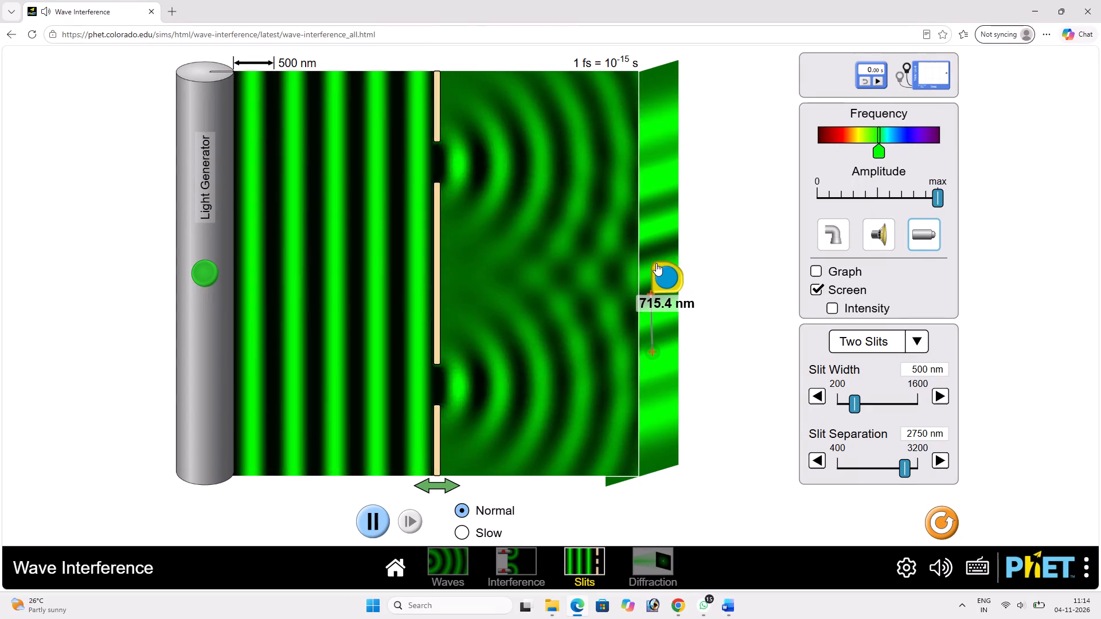
left_click_drag(656, 263, 651, 258)
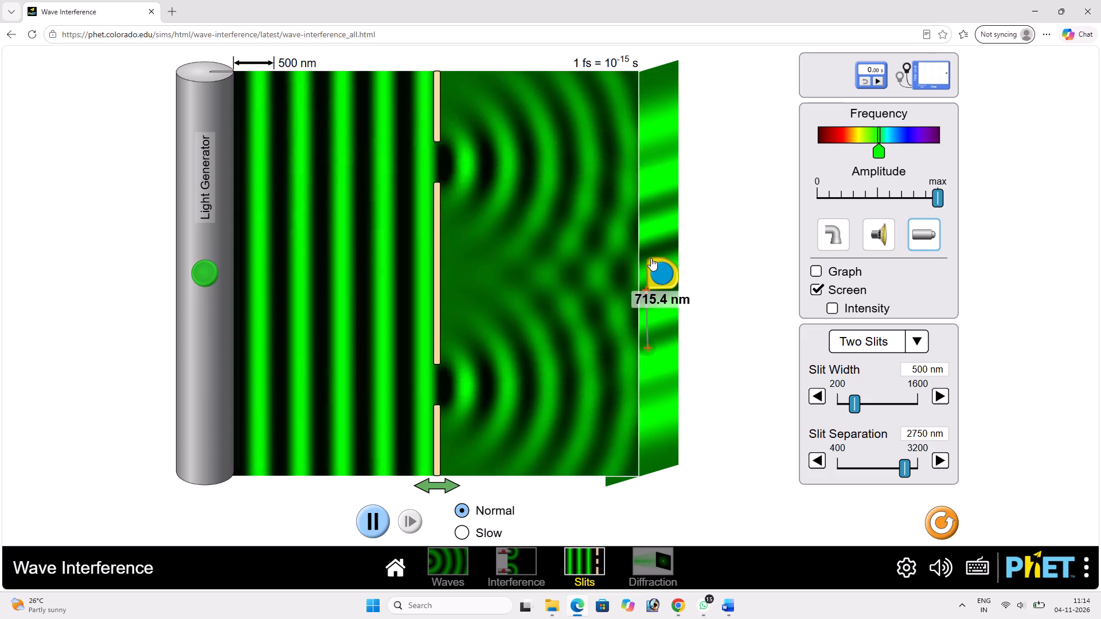
left_click_drag(651, 258, 650, 256)
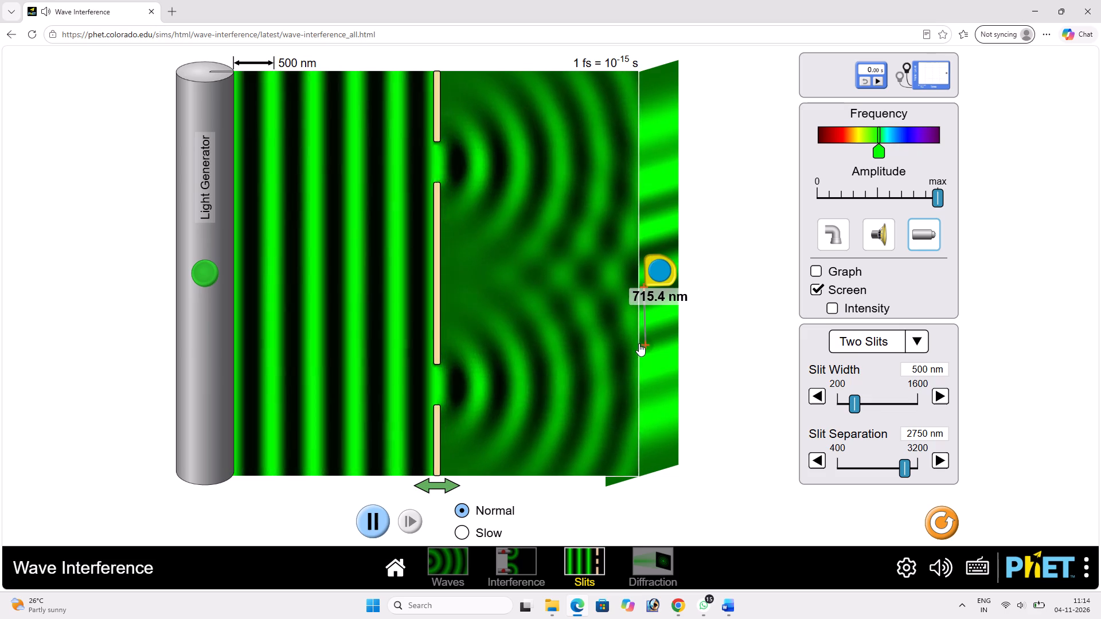
left_click_drag(642, 338, 645, 300)
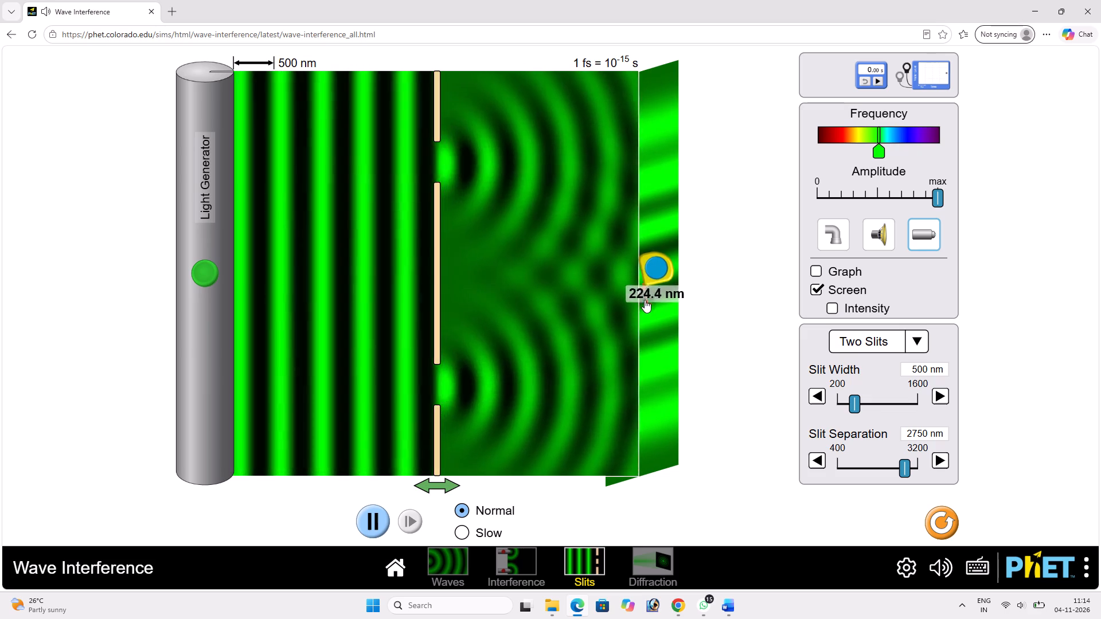
left_click_drag(645, 300, 643, 299)
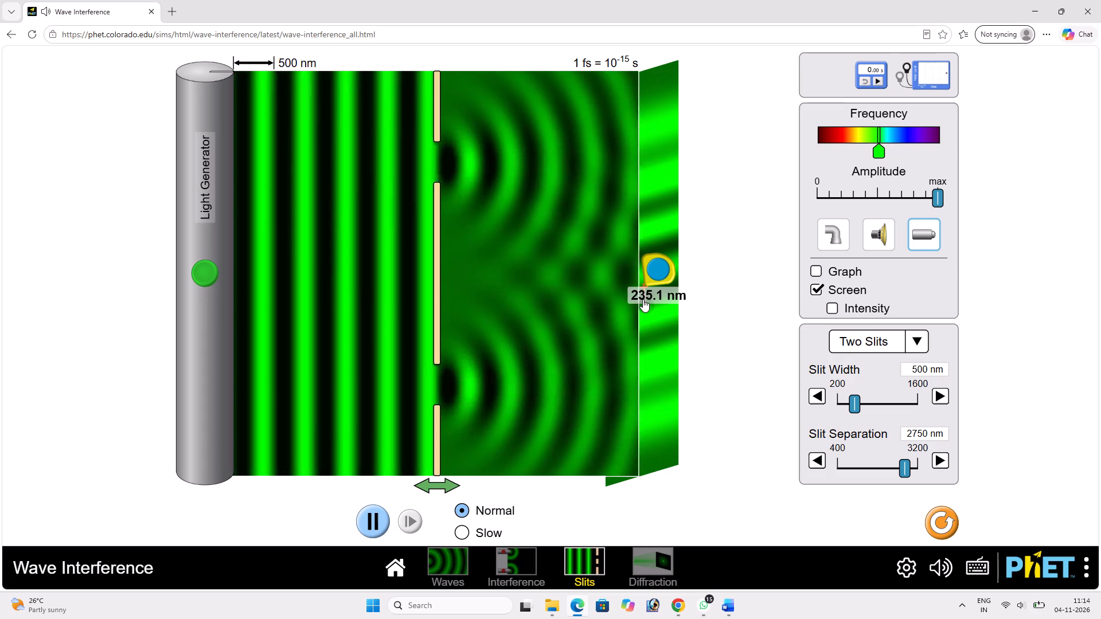
left_click_drag(643, 299, 646, 319)
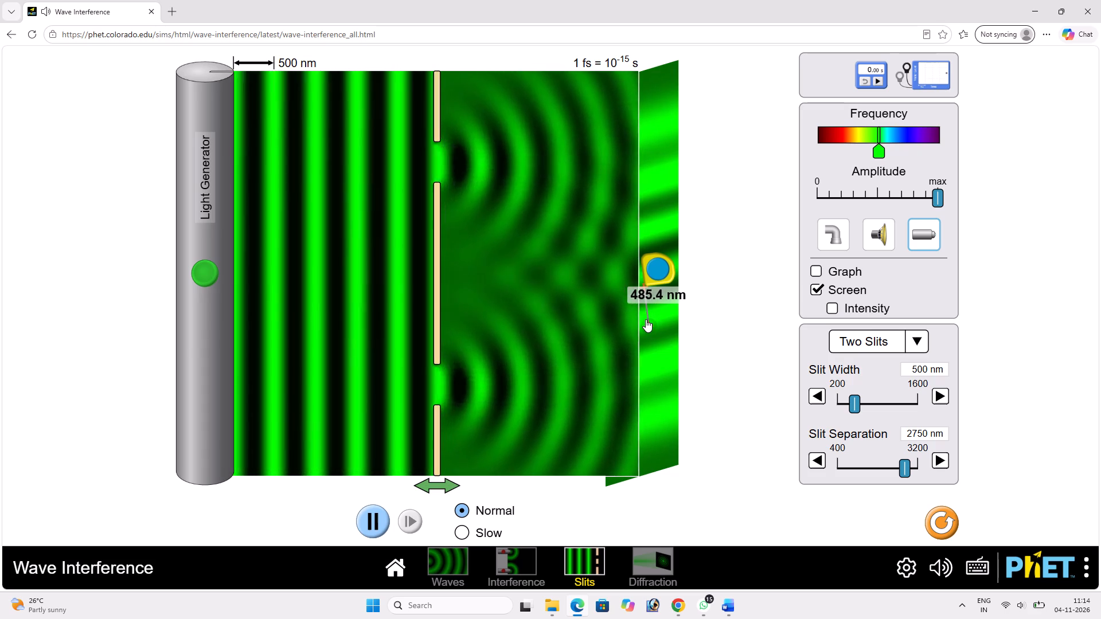
Measure from mid-height along the projection screen's inner edge to the lowest fringes, working back up to the nearest fringe.
left_click_drag(646, 319, 647, 430)
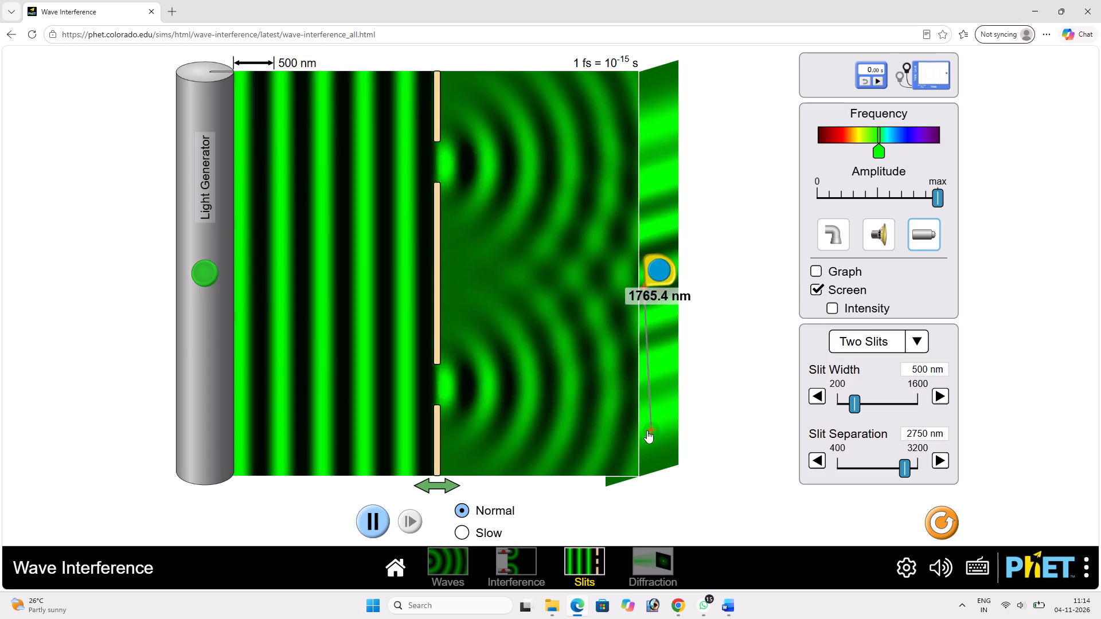
left_click_drag(647, 430, 644, 371)
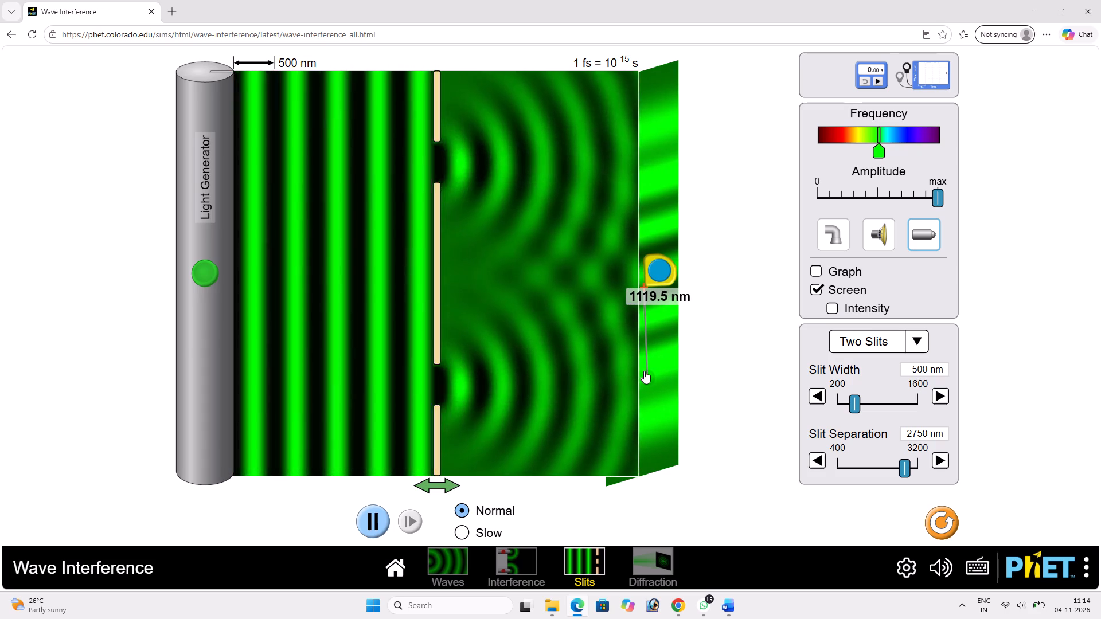
left_click_drag(644, 371, 634, 335)
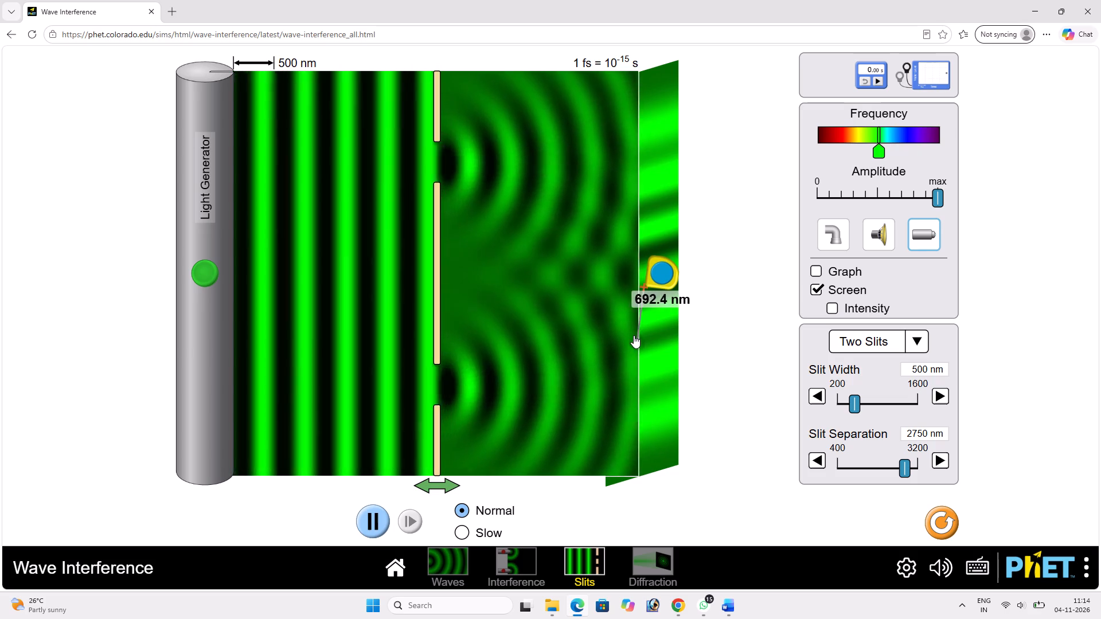
left_click_drag(634, 335, 634, 334)
left_click_drag(638, 333, 645, 315)
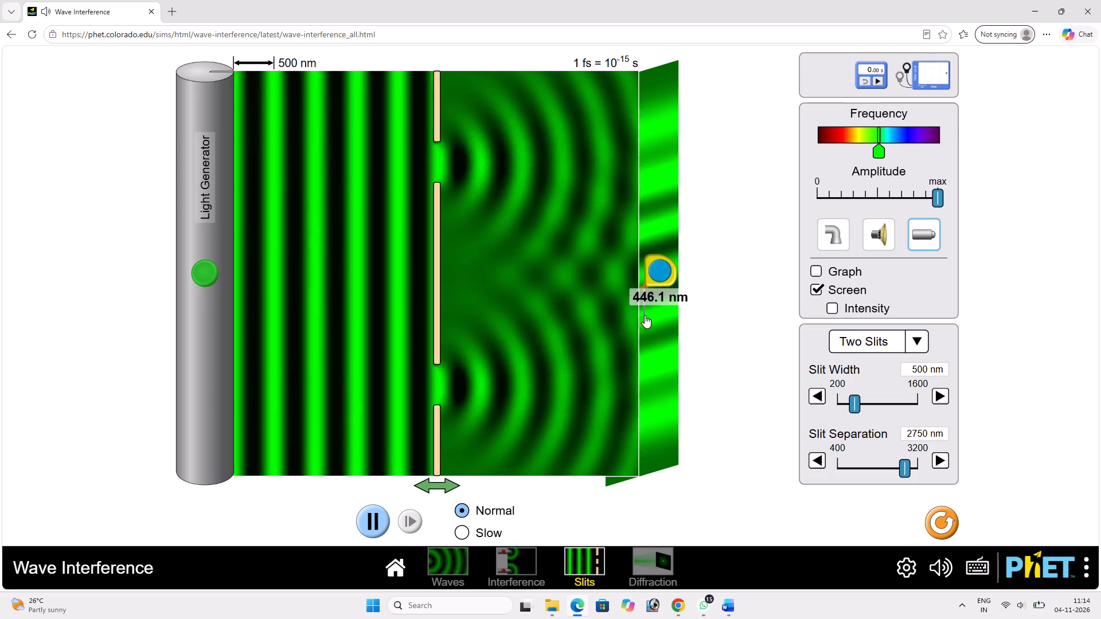
left_click_drag(645, 315, 649, 315)
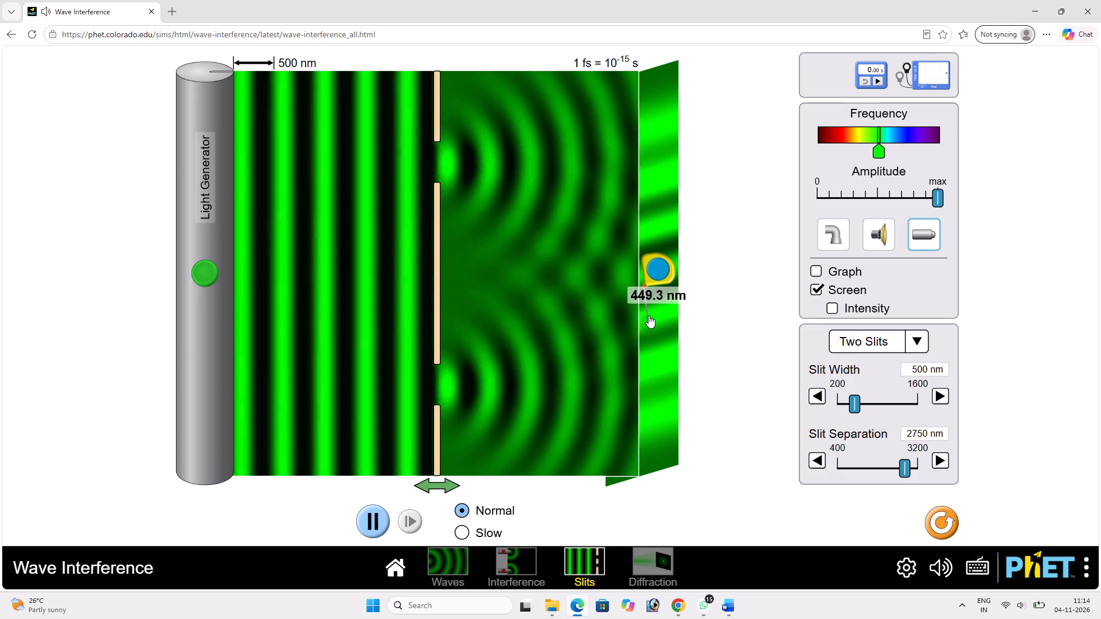
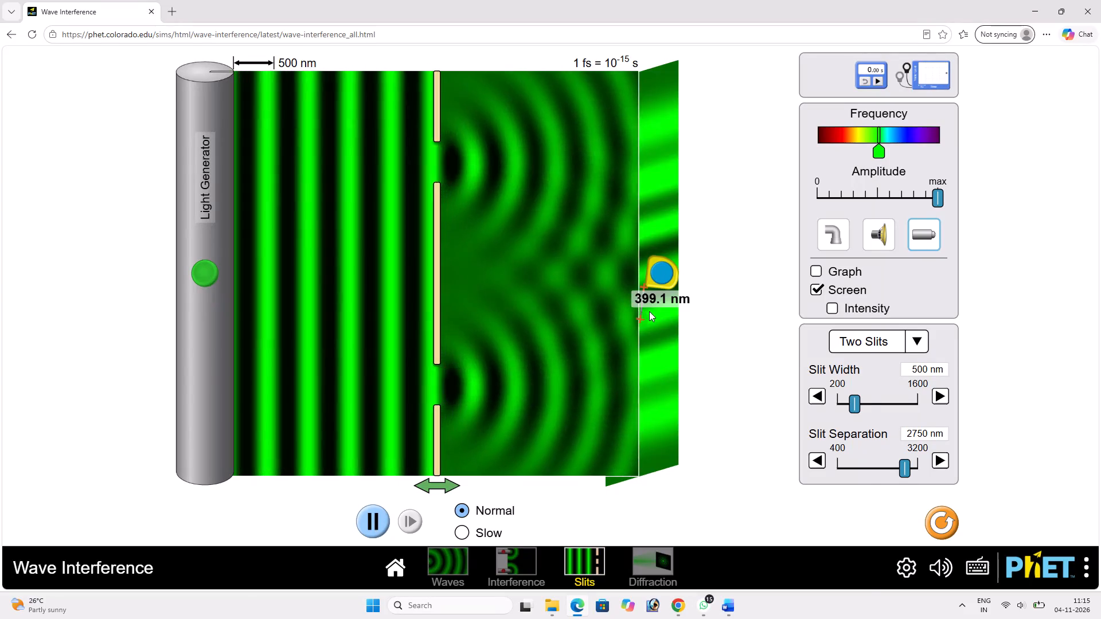
Adjust the measuring tape's end slightly lower to measure from mid-height to the nearest fringe beside the projection screen's inner edge.
left_click_drag(641, 319, 644, 323)
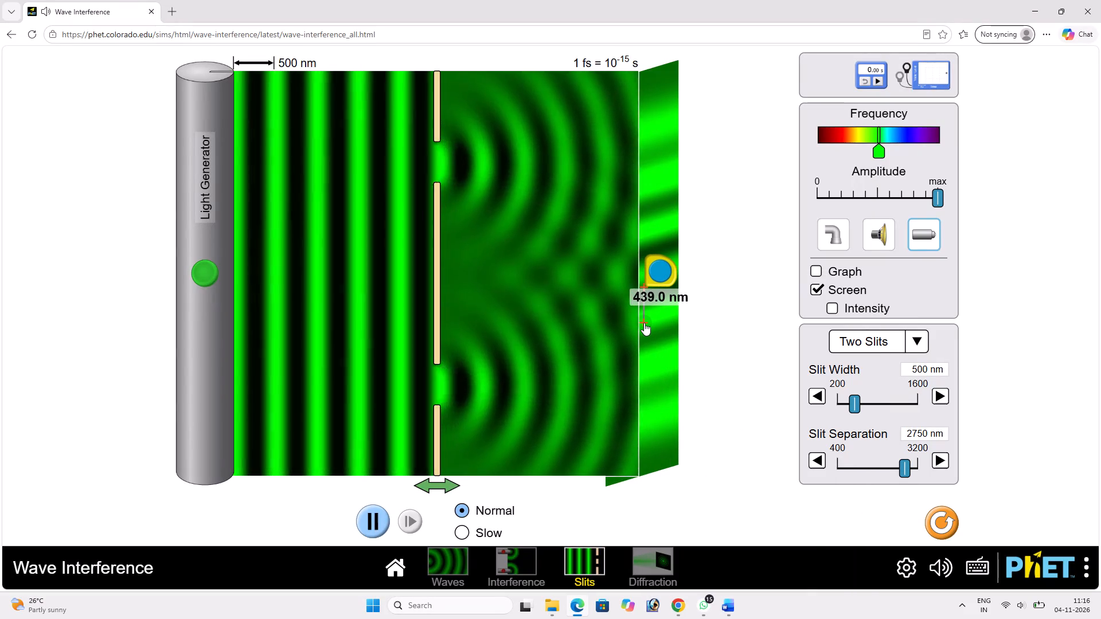
left_click_drag(644, 323, 646, 326)
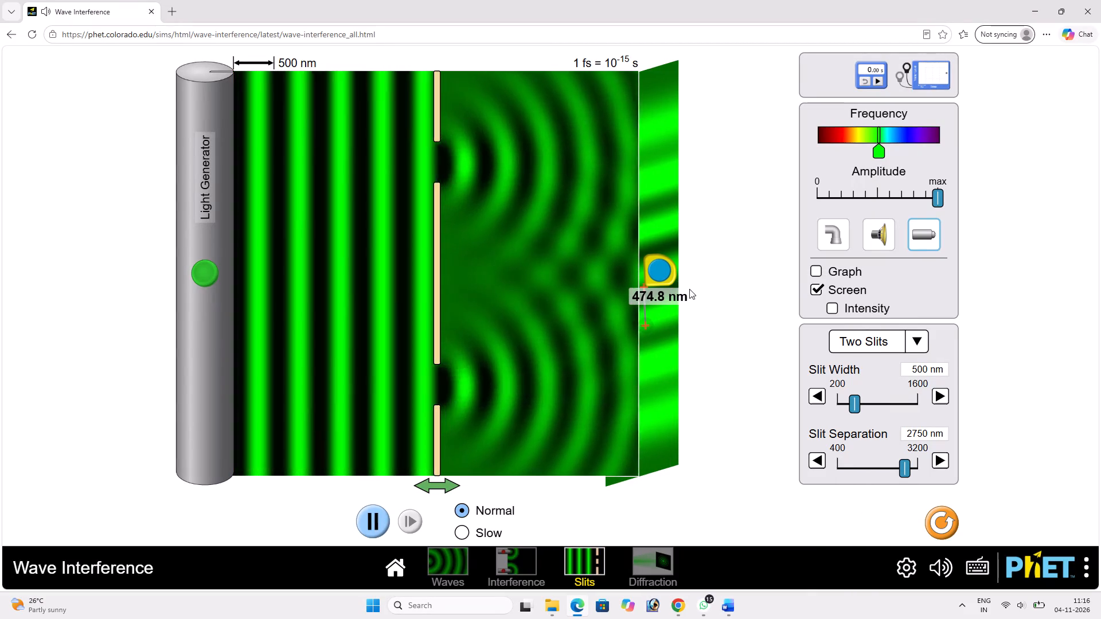
Realign the measuring tape on the projection screen's inner edge and measure from just below mid-height down to the screen's bottom corner.
left_click_drag(665, 275, 659, 279)
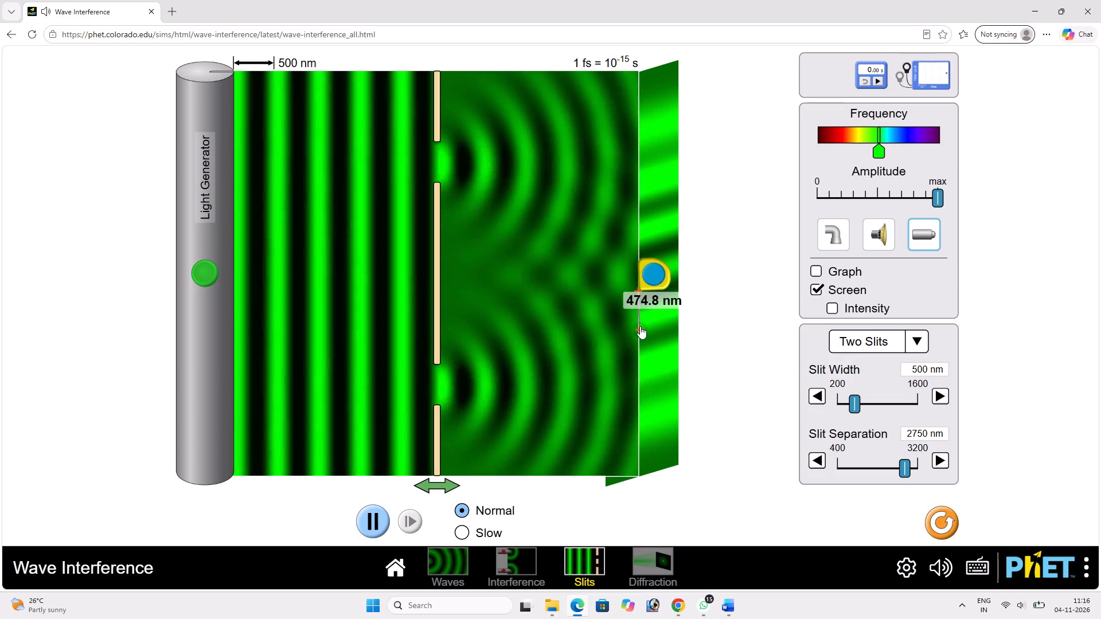
left_click_drag(640, 330, 640, 386)
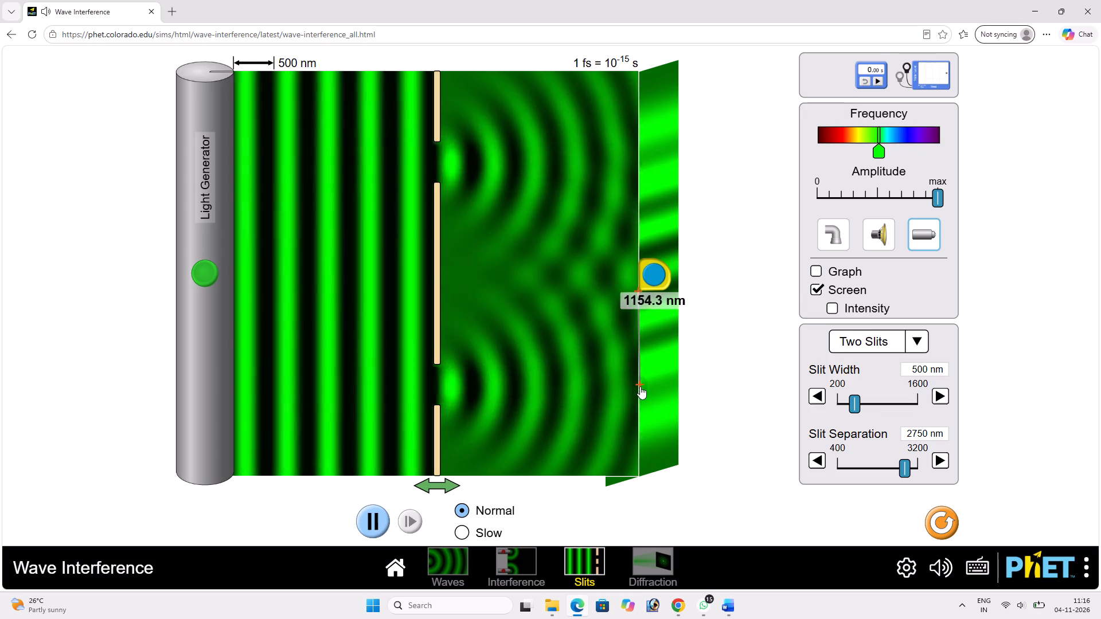
left_click_drag(640, 386, 637, 472)
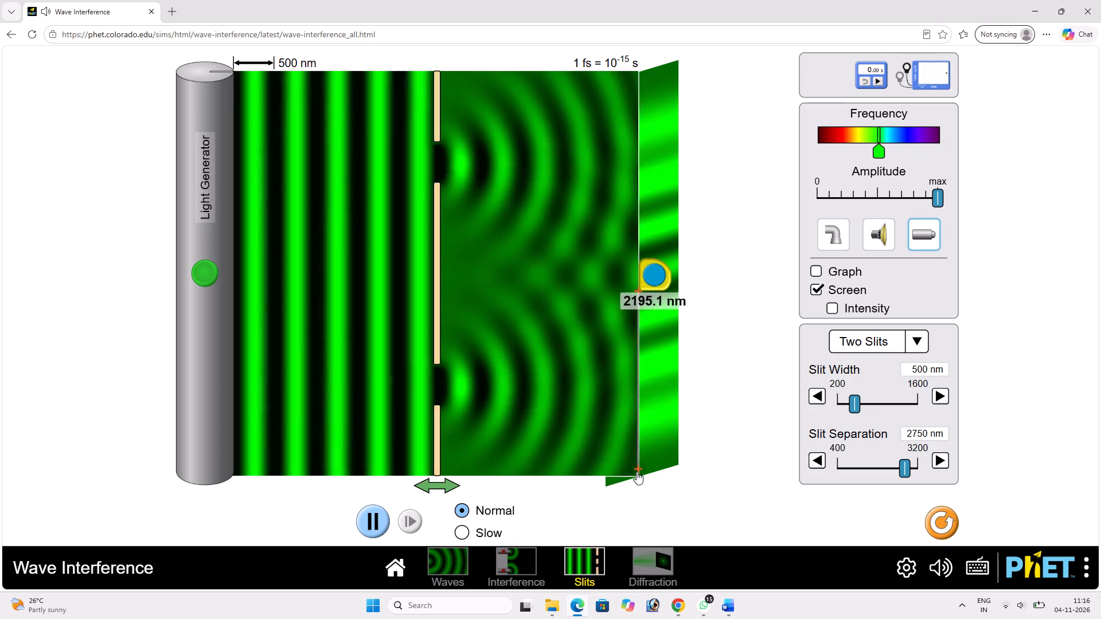
left_click_drag(637, 472, 641, 480)
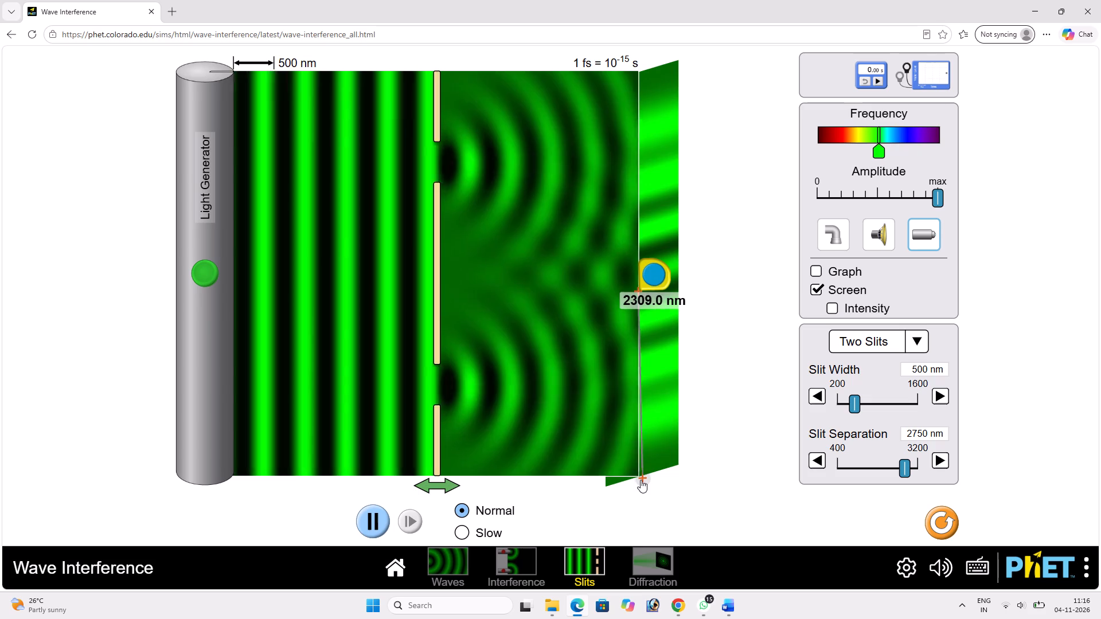
left_click_drag(641, 480, 640, 480)
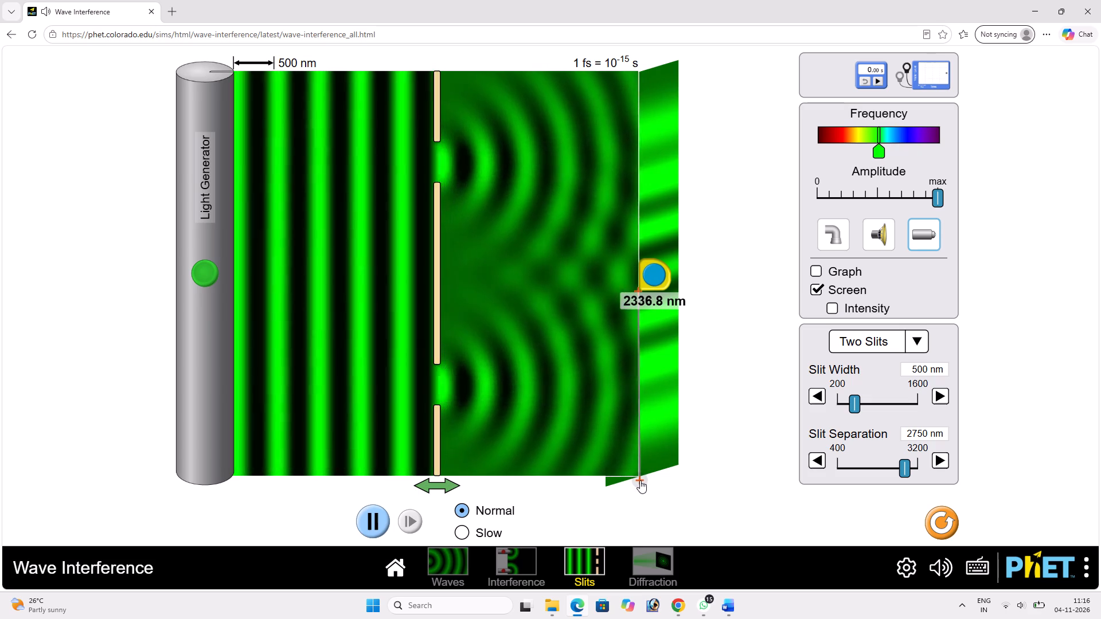
right_click_drag(640, 480, 647, 477)
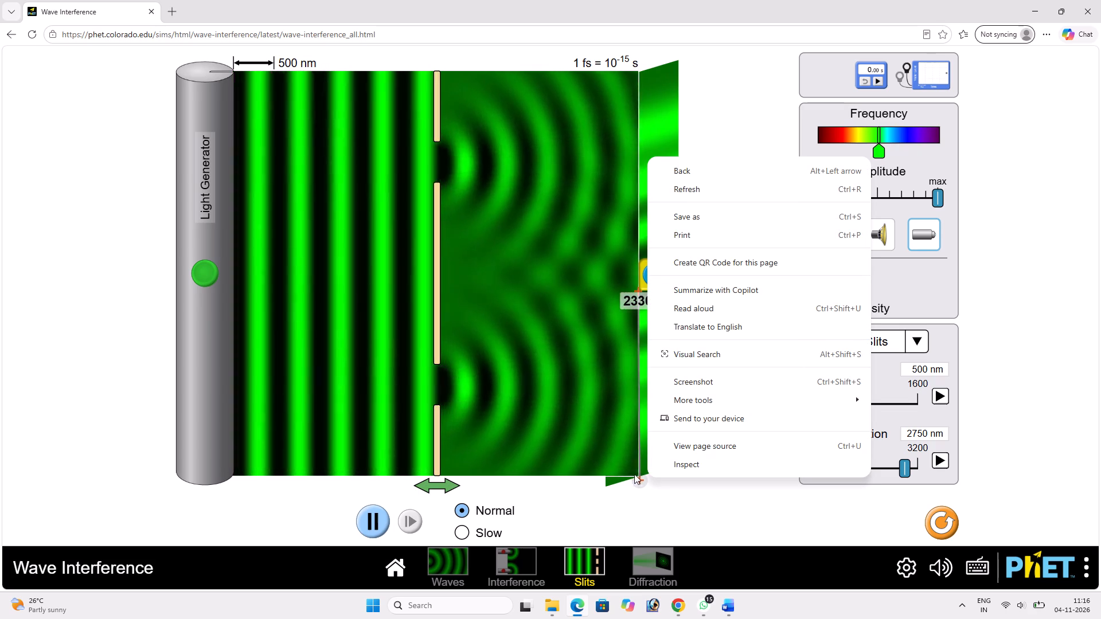
left_click(641, 477)
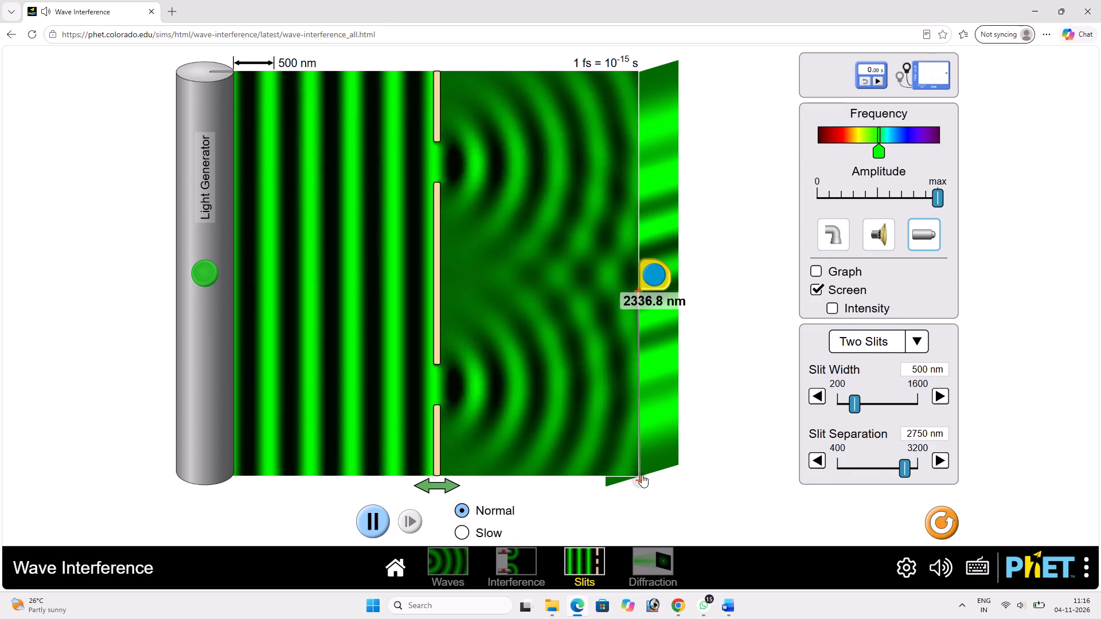
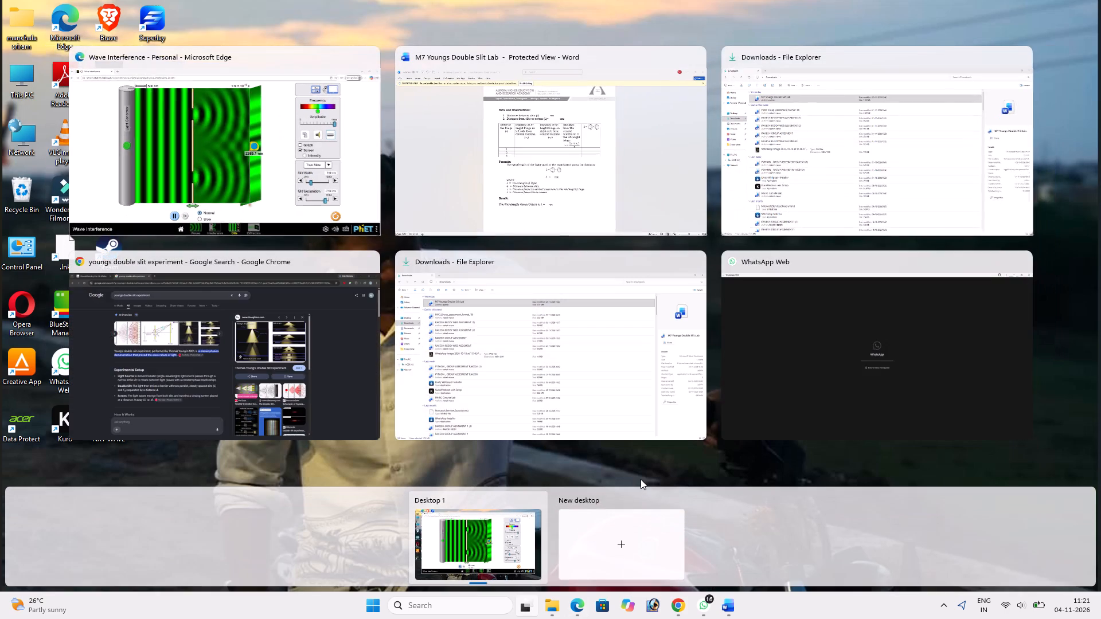
Switch to the M7 Youngs Double Slit Lab document in Word to consult its Data and Observations table.
left_click(638, 173)
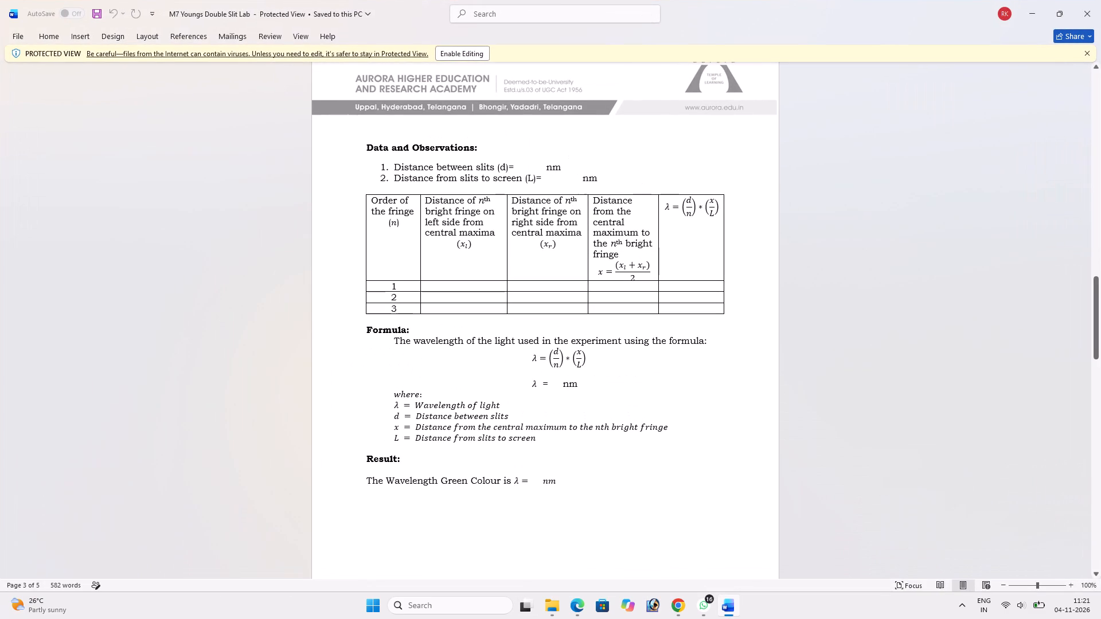
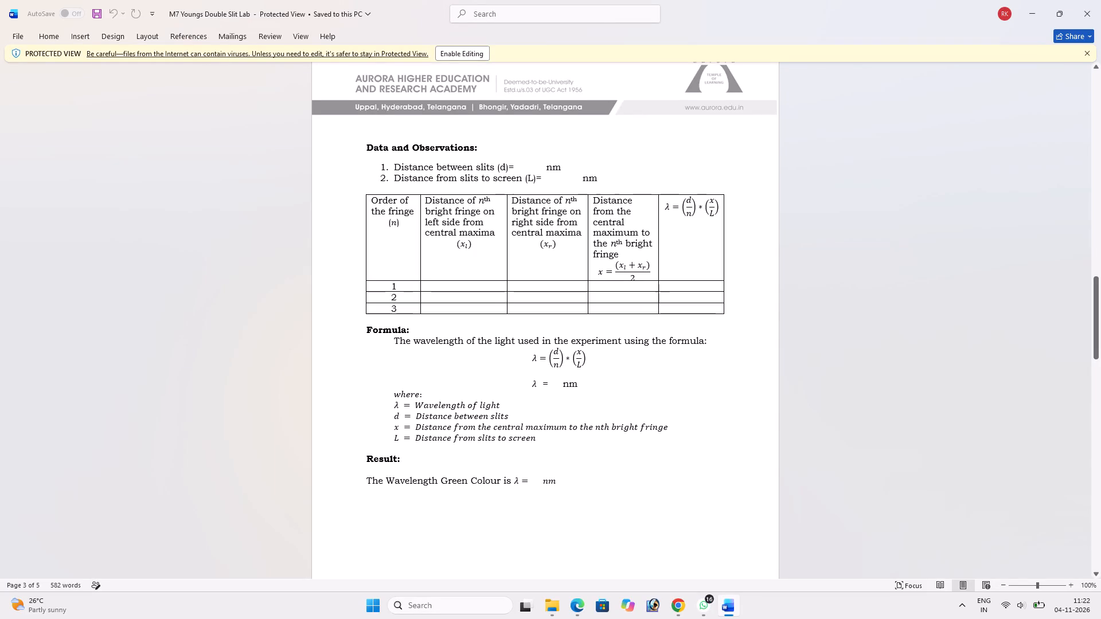
Check the formula, result and discussion sections of the lab document, and return to the Wave Interference simulation in Edge.
scroll(485, 300, "down", 6)
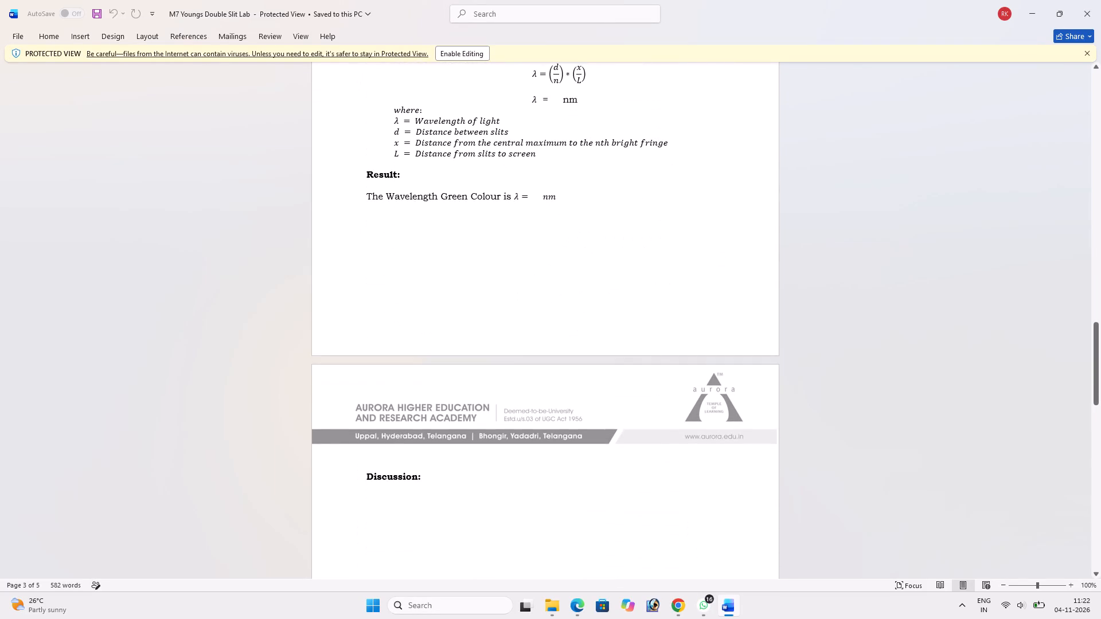
scroll(485, 300, "down", 1)
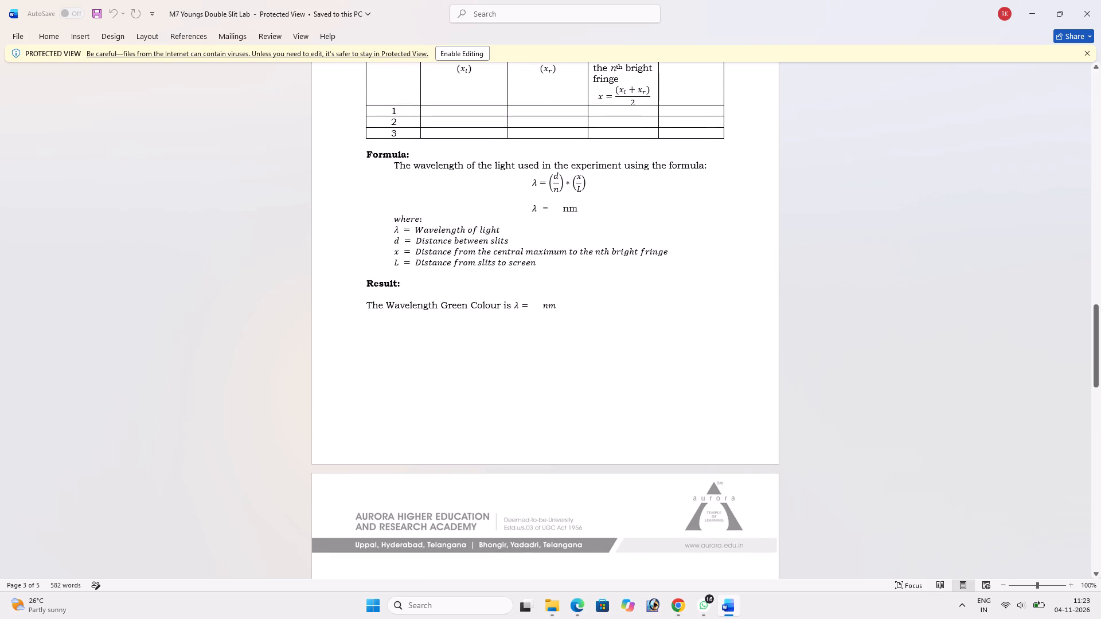
left_click(563, 126)
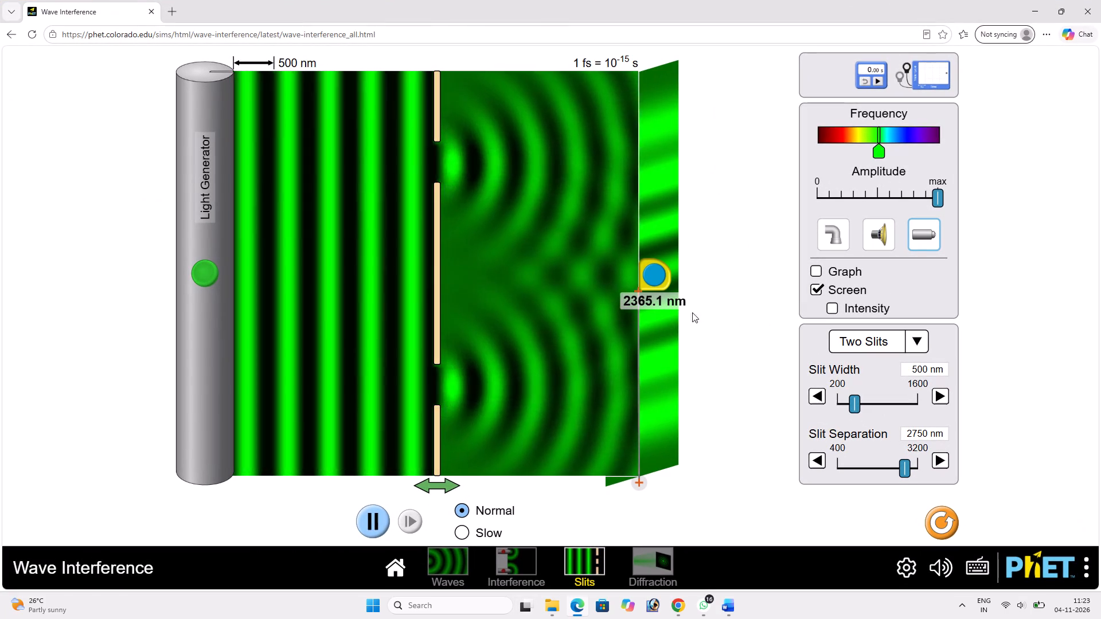
Shorten the measuring tape along the screen by bringing its free end up beside the starting point at the central maximum.
left_click(653, 281)
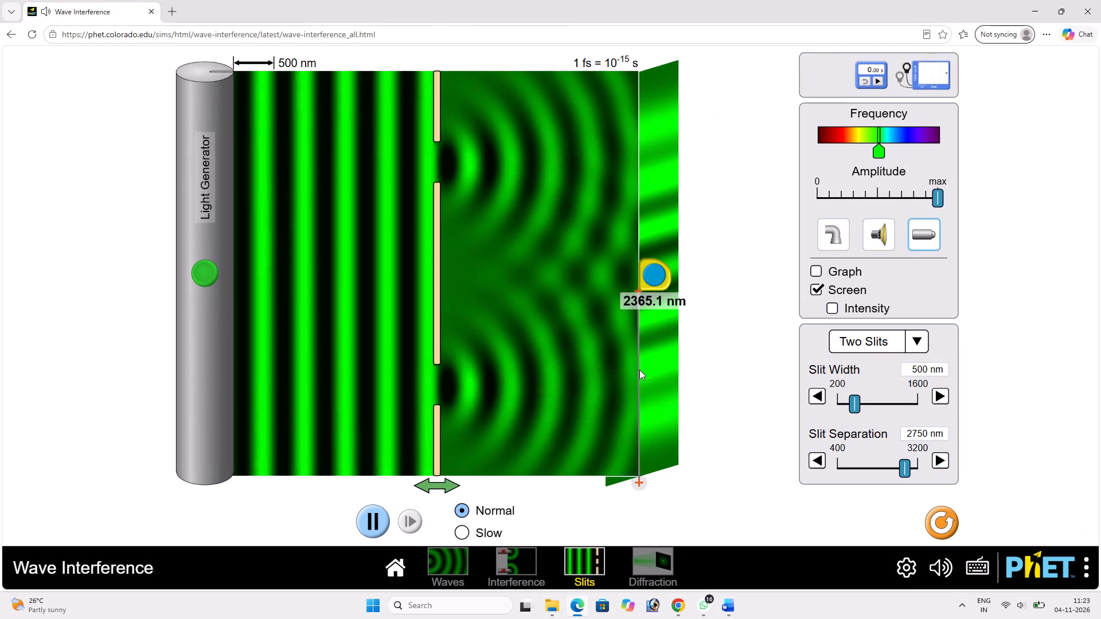
left_click_drag(637, 487, 639, 487)
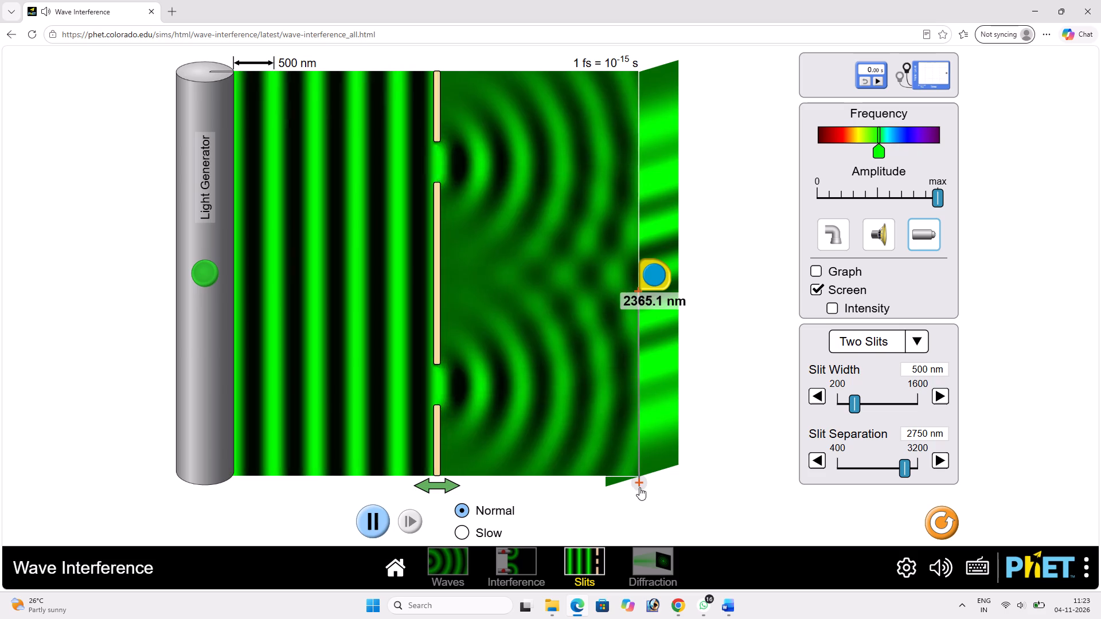
left_click_drag(639, 487, 641, 323)
left_click(637, 318)
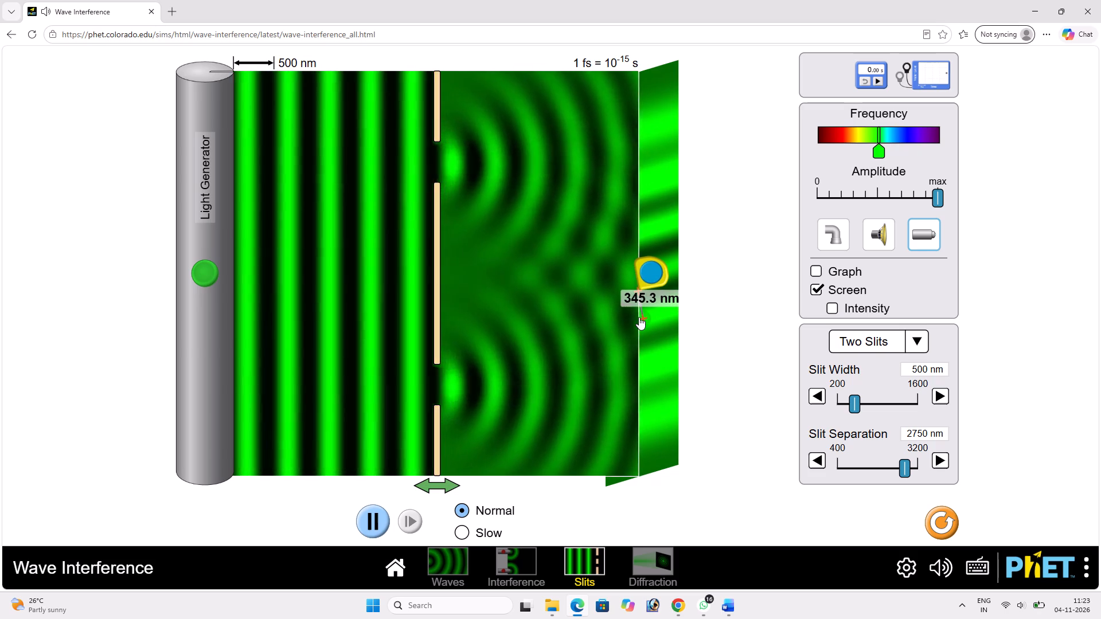
left_click_drag(644, 320, 639, 305)
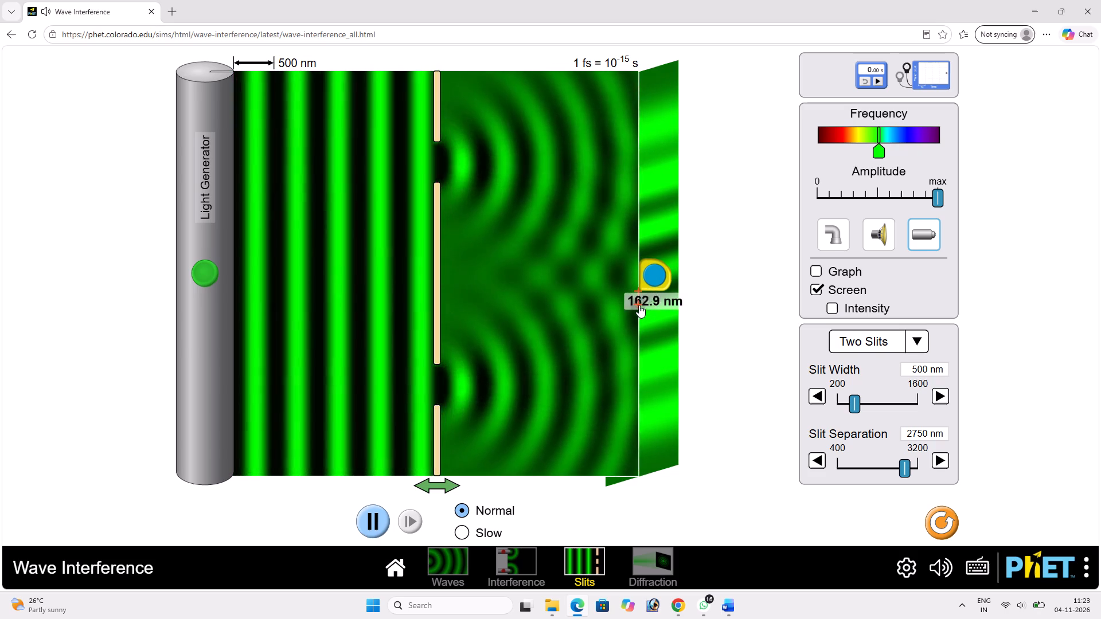
left_click_drag(639, 305, 638, 300)
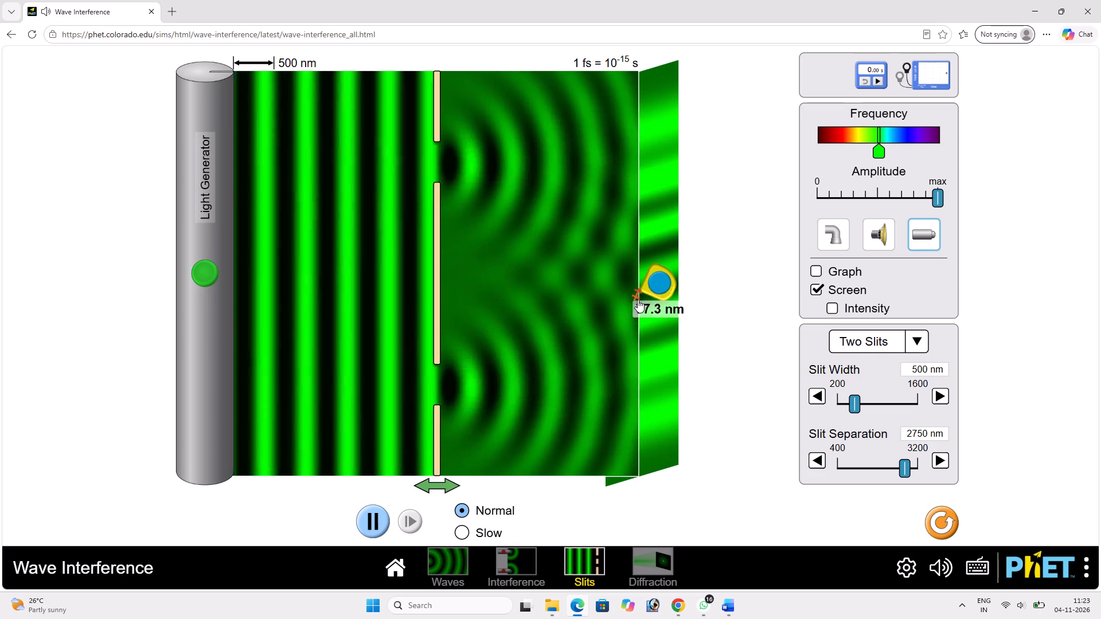
Extend the measuring tape down the screen past the lower bright fringes to about 1714 nm.
left_click_drag(638, 300, 644, 378)
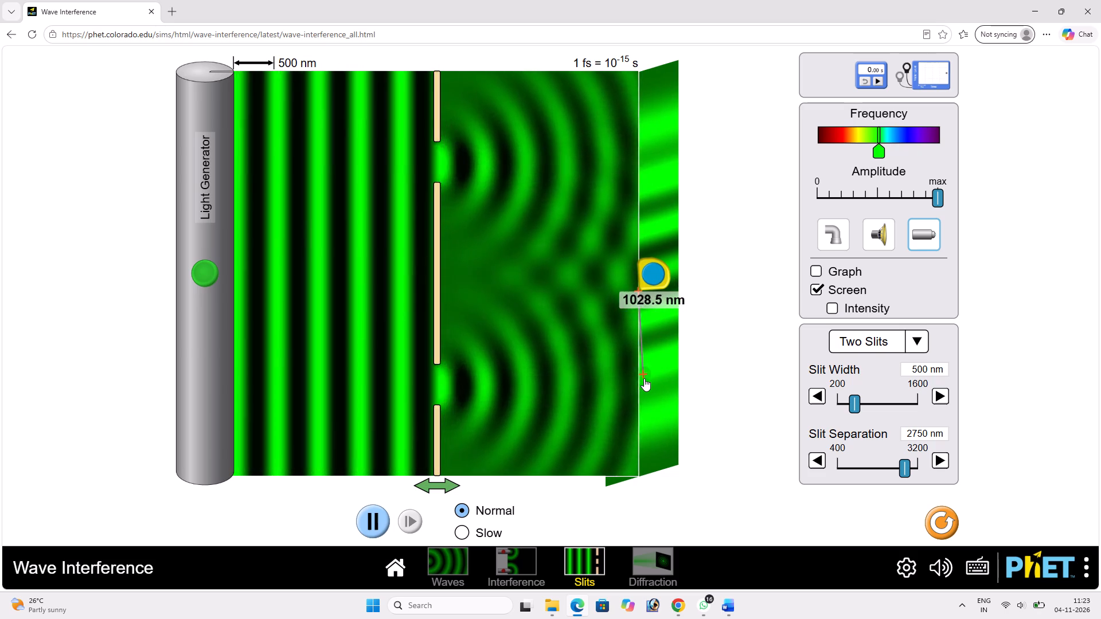
left_click_drag(644, 378, 643, 436)
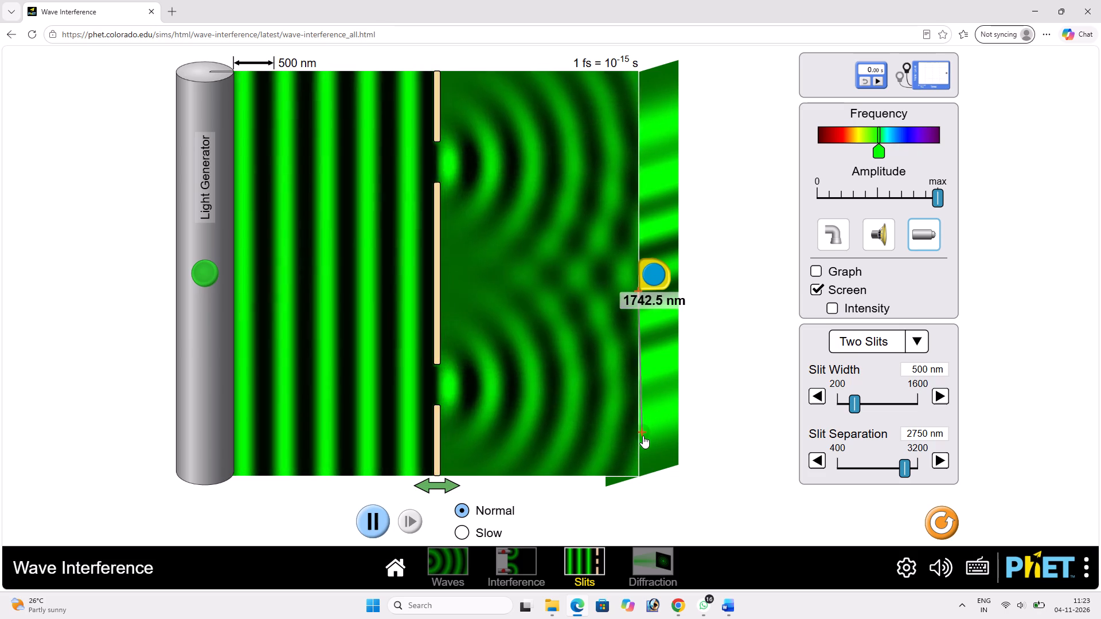
left_click_drag(643, 436, 643, 426)
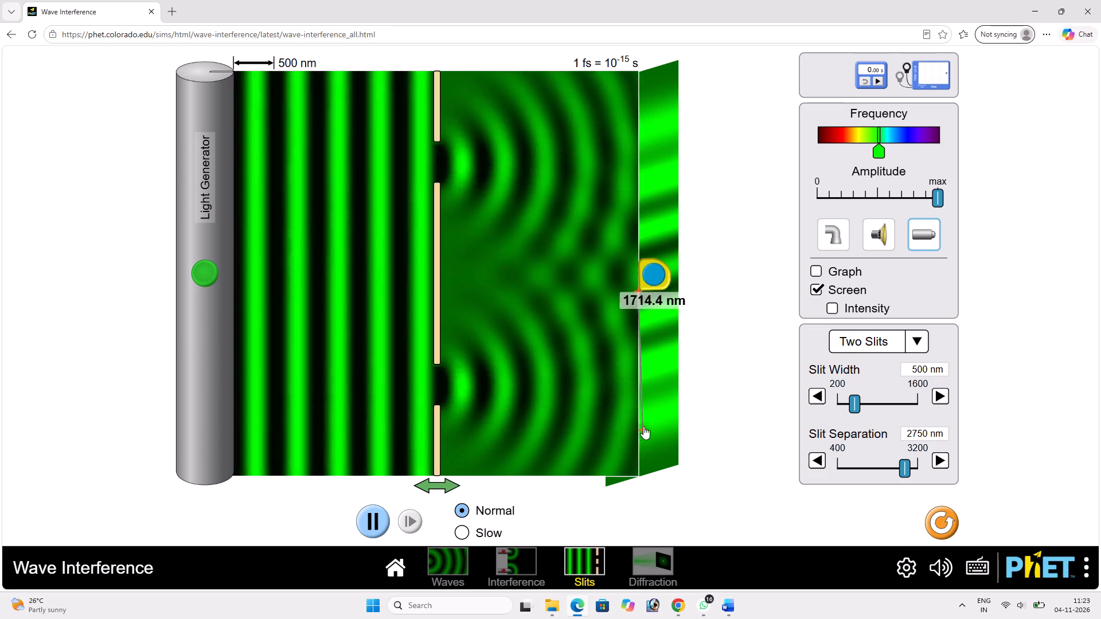
Measure from the central maximum to the first bright fringe below it, placing the tape's free end at about 496 nm.
left_click_drag(643, 426, 638, 346)
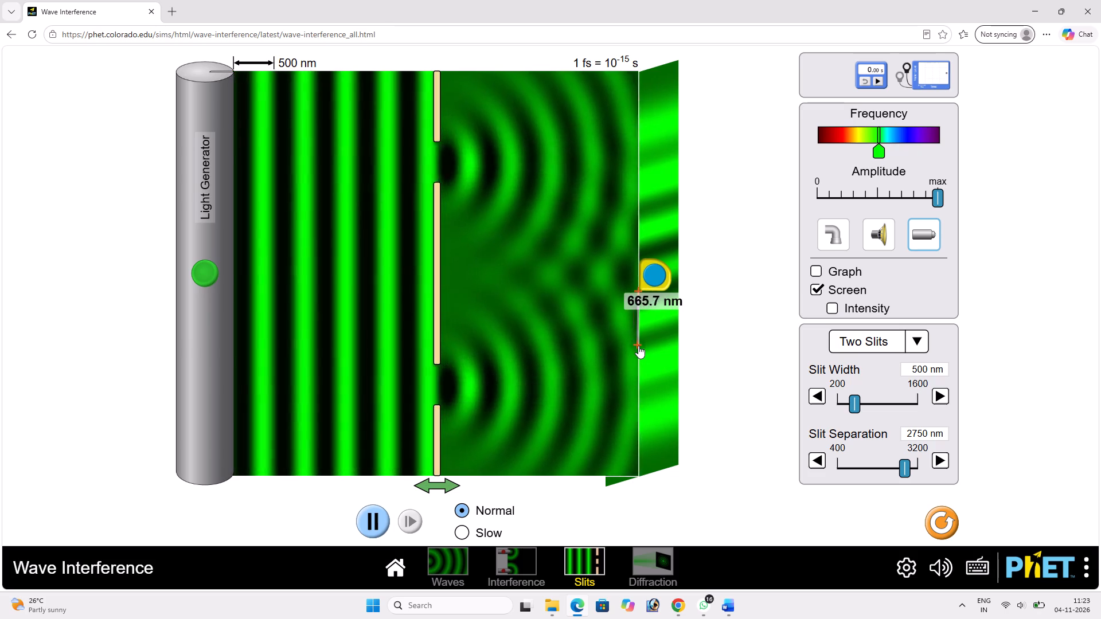
left_click_drag(638, 346, 643, 336)
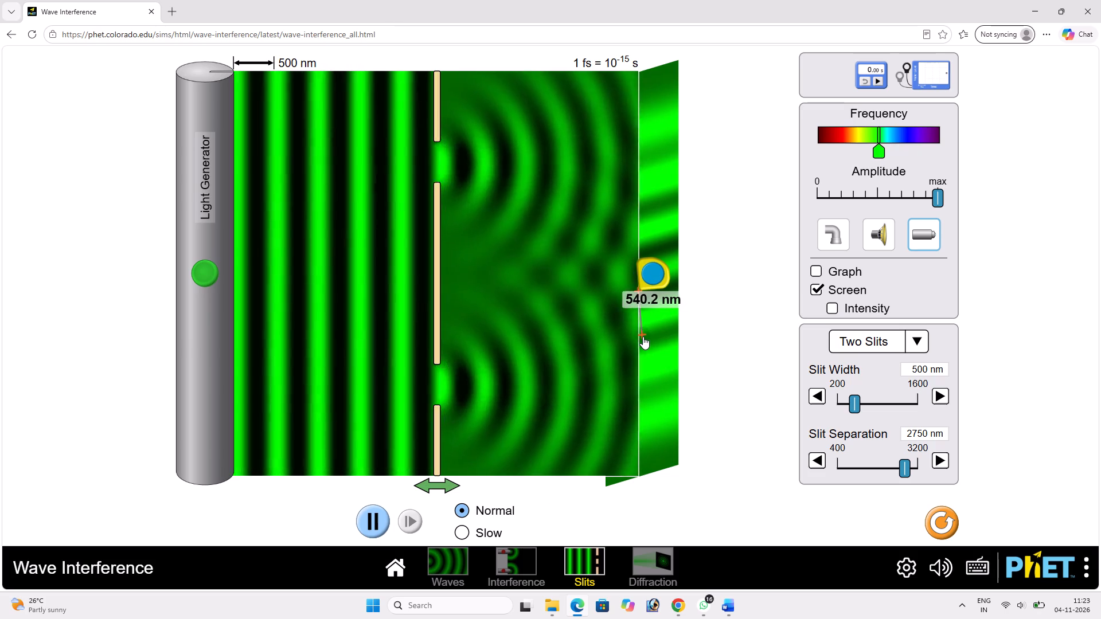
left_click_drag(643, 336, 642, 332)
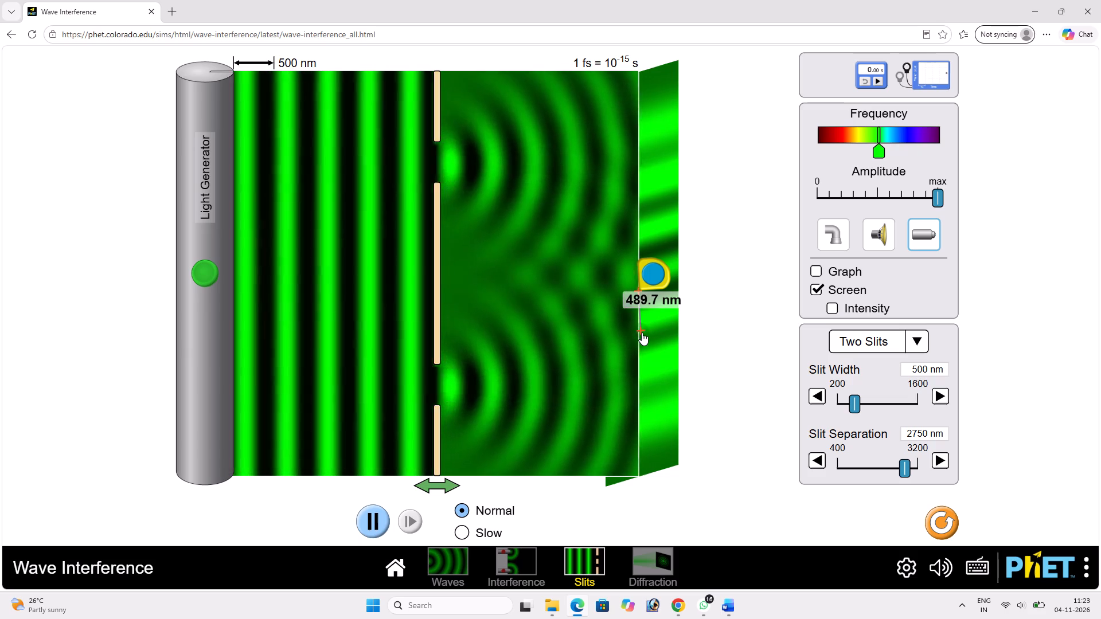
left_click_drag(642, 332, 641, 334)
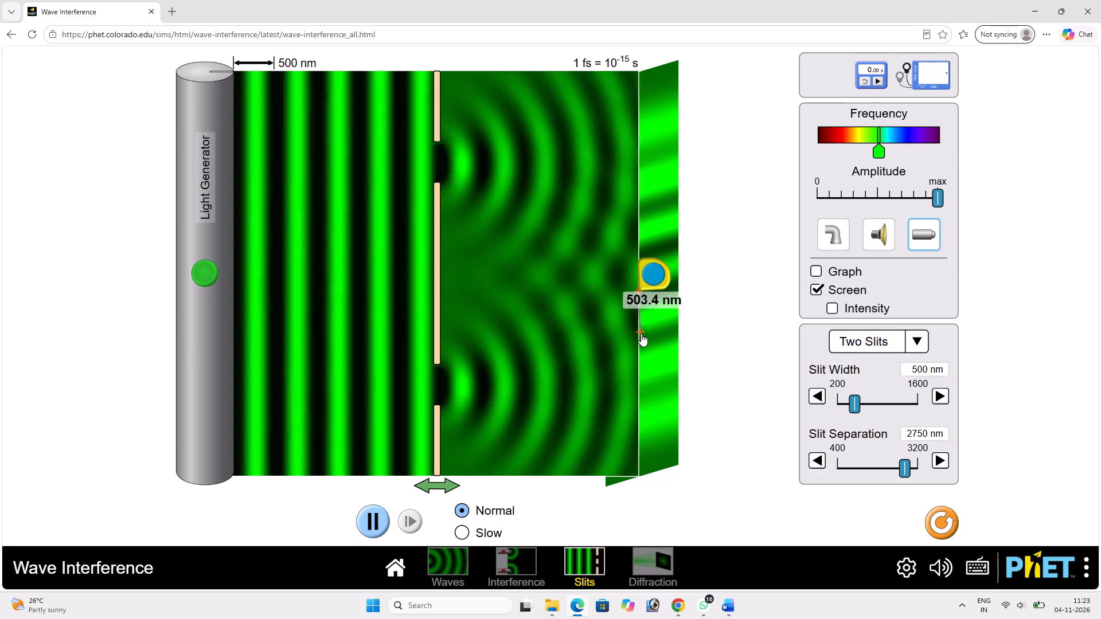
left_click_drag(641, 334, 641, 332)
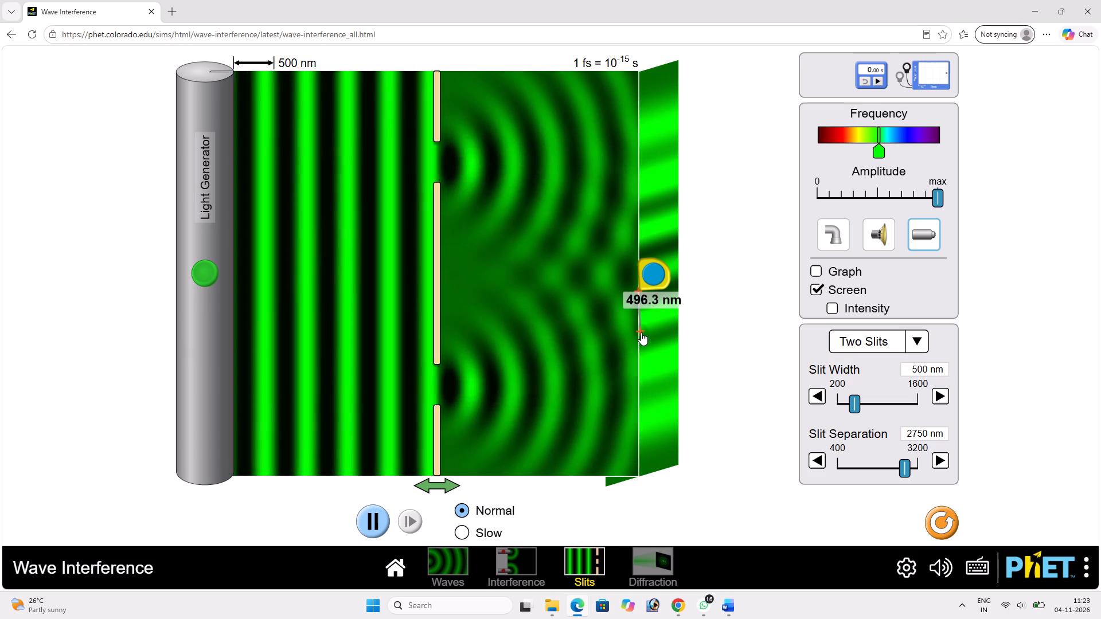
left_click_drag(641, 332, 642, 332)
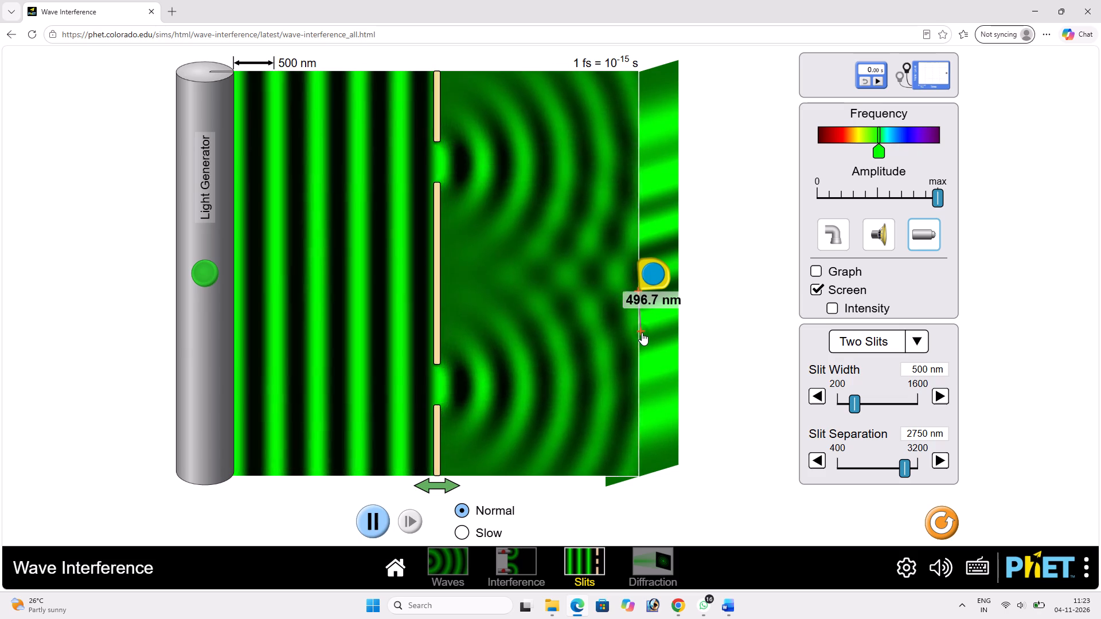
left_click_drag(642, 332, 643, 334)
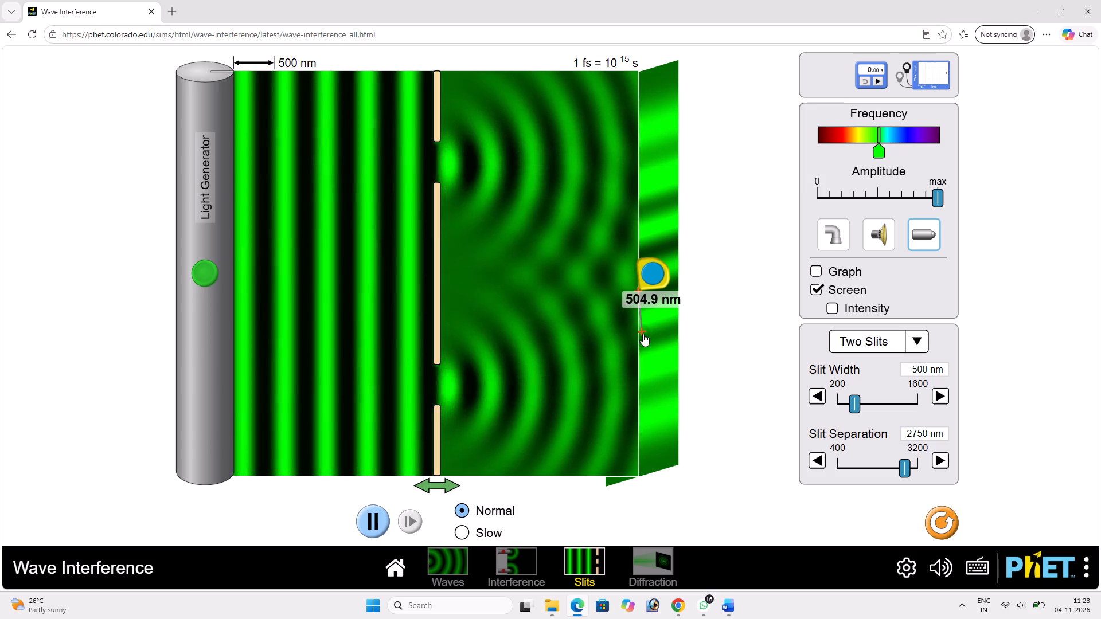
left_click_drag(643, 334, 643, 332)
left_click(643, 332)
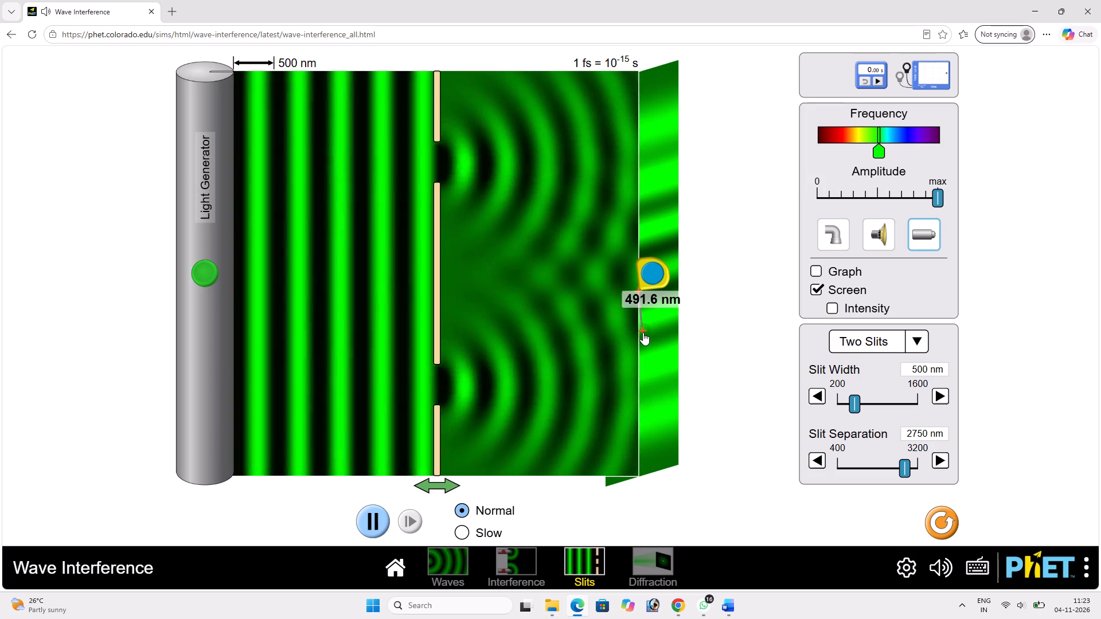
left_click(642, 334)
left_click(642, 328)
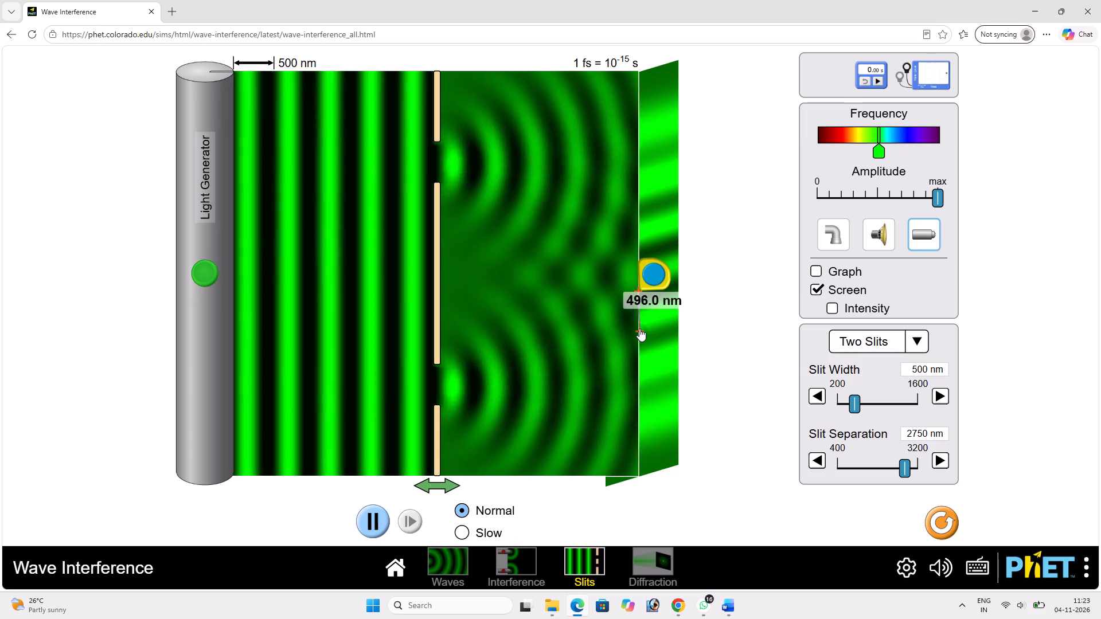
Fine-tune the tape's free end on the first bright fringe to 502.8 nm from the central maximum.
key("Up")
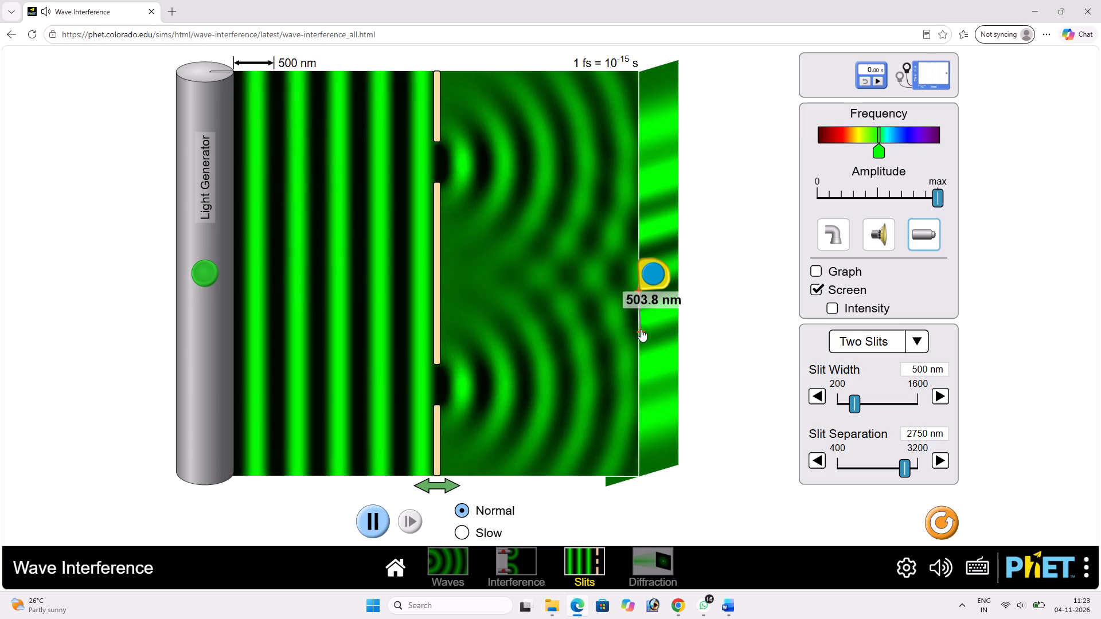
key("Up")
key("Up")
key("Up")
key("Up")
right_click(641, 329)
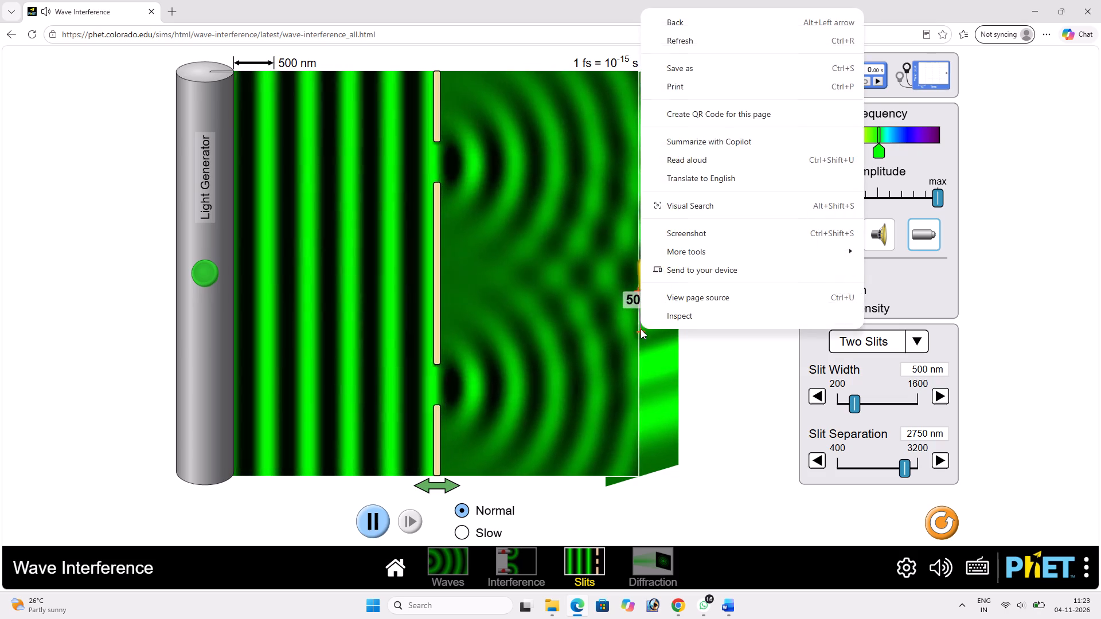
left_click(641, 329)
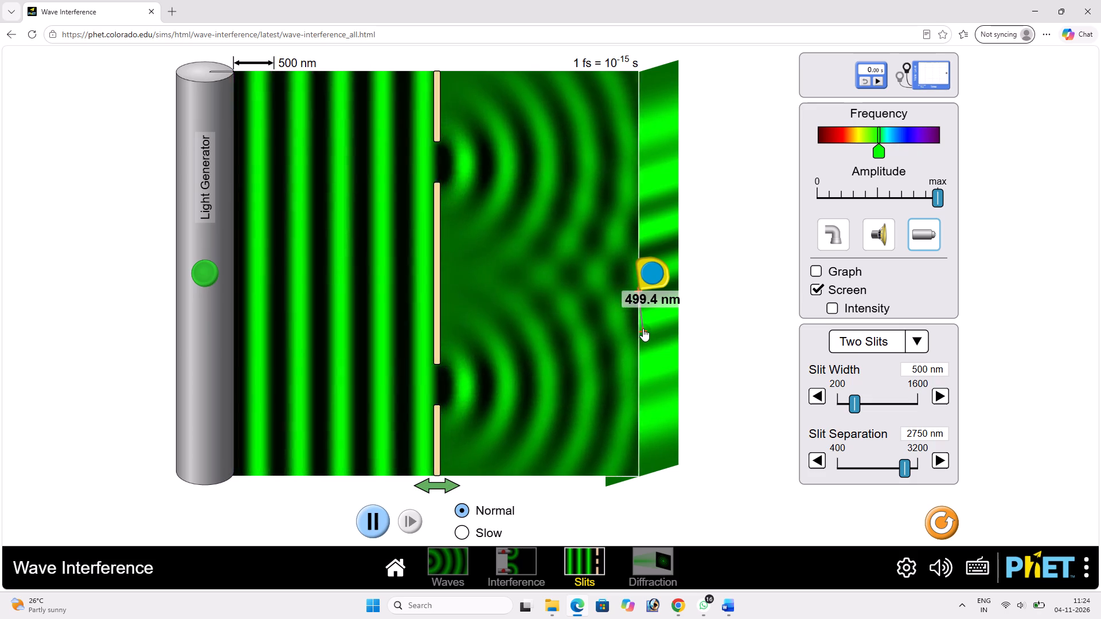
left_click(643, 328)
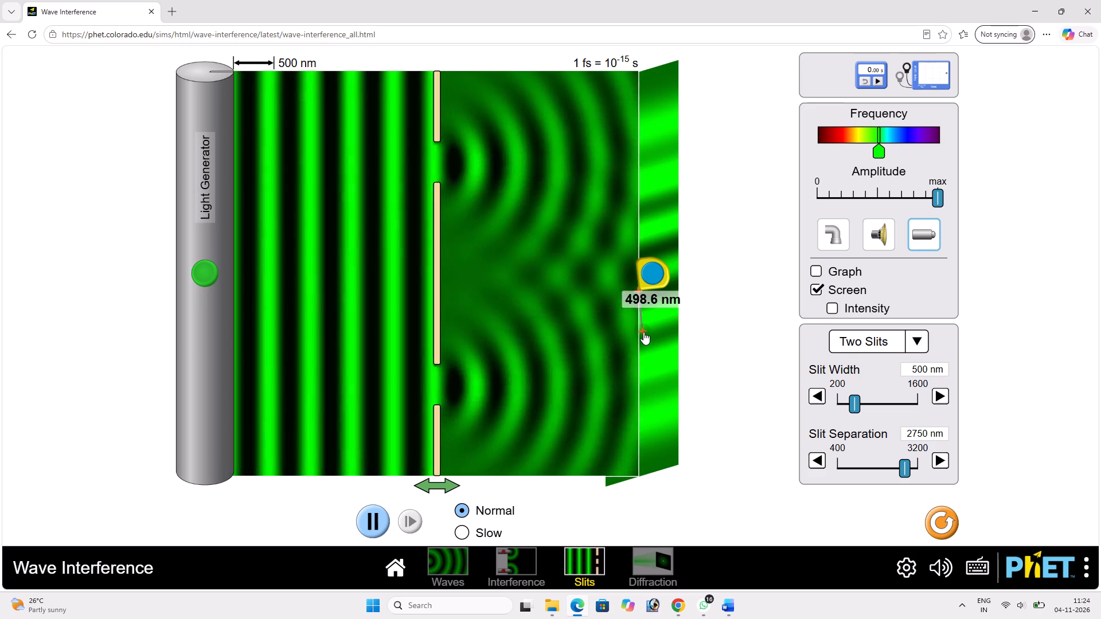
left_click(643, 330)
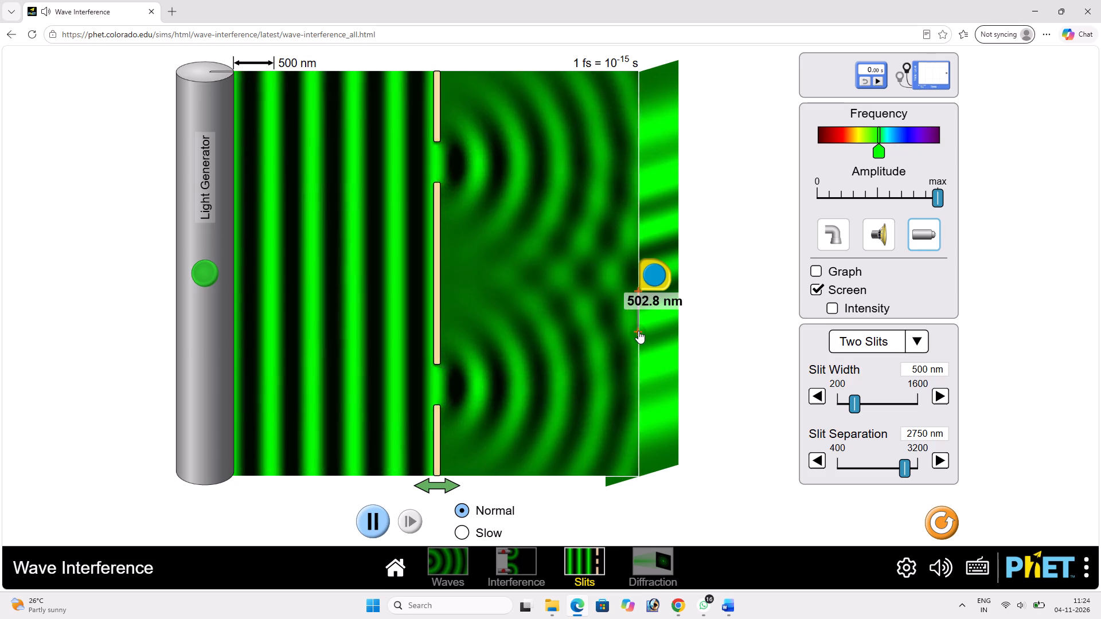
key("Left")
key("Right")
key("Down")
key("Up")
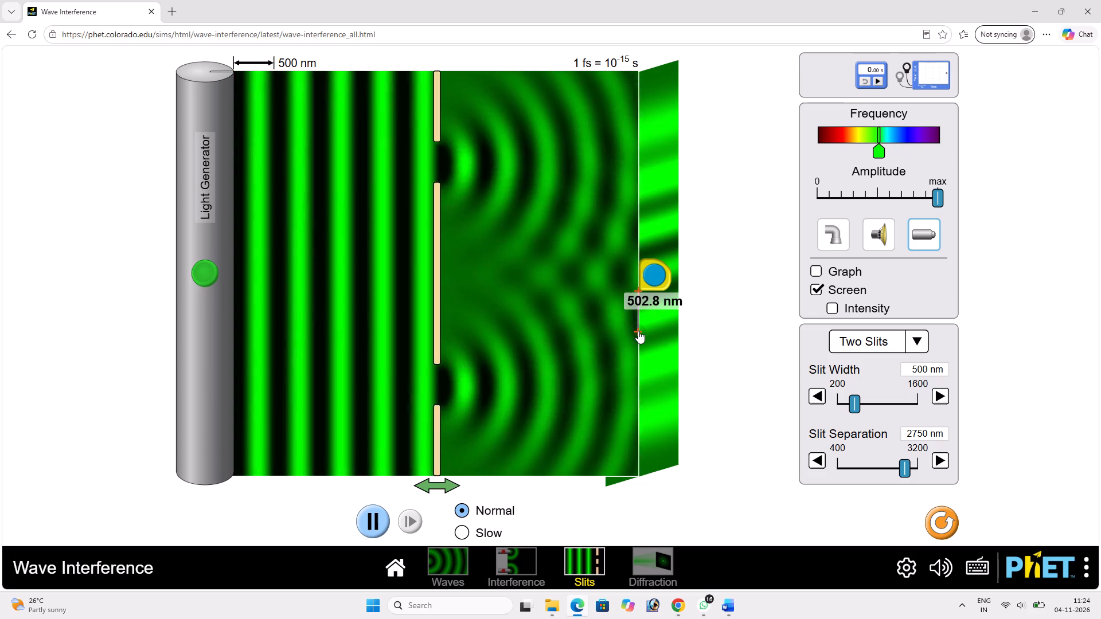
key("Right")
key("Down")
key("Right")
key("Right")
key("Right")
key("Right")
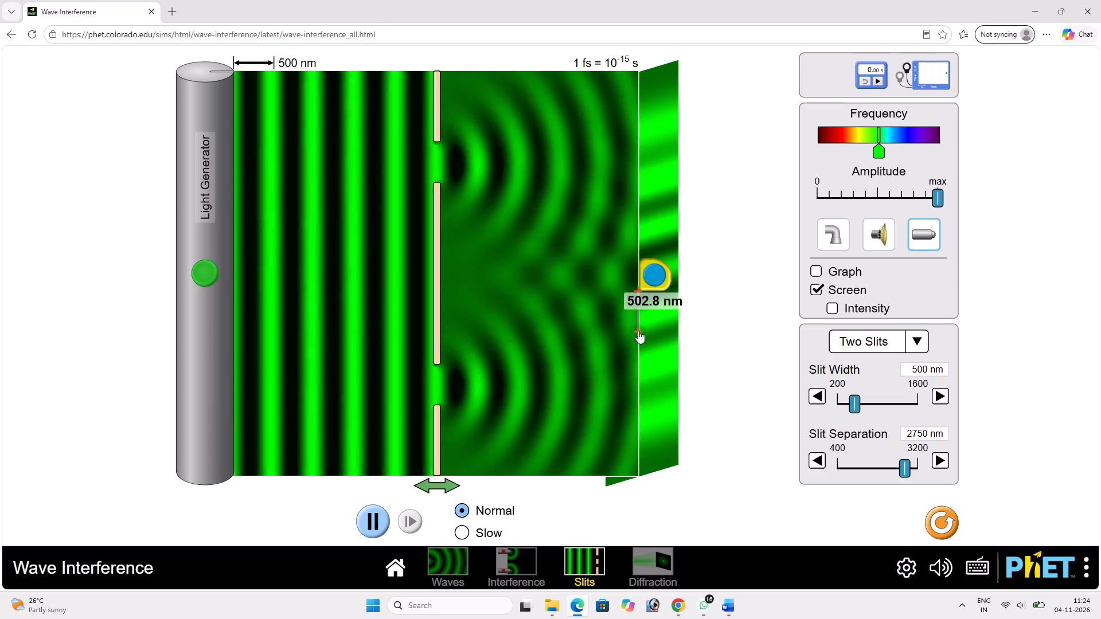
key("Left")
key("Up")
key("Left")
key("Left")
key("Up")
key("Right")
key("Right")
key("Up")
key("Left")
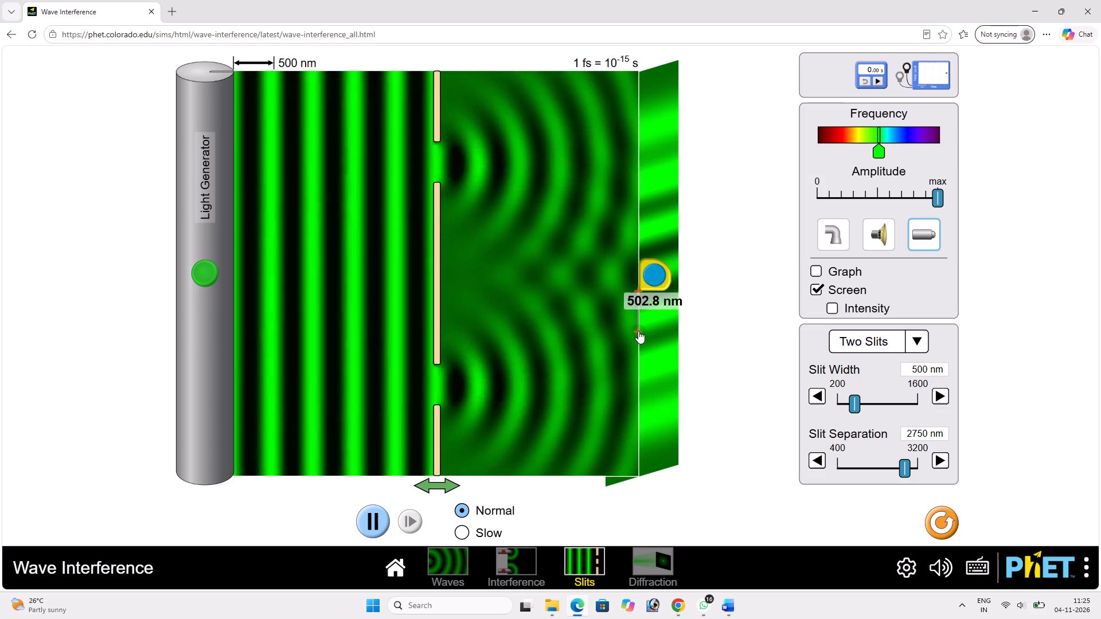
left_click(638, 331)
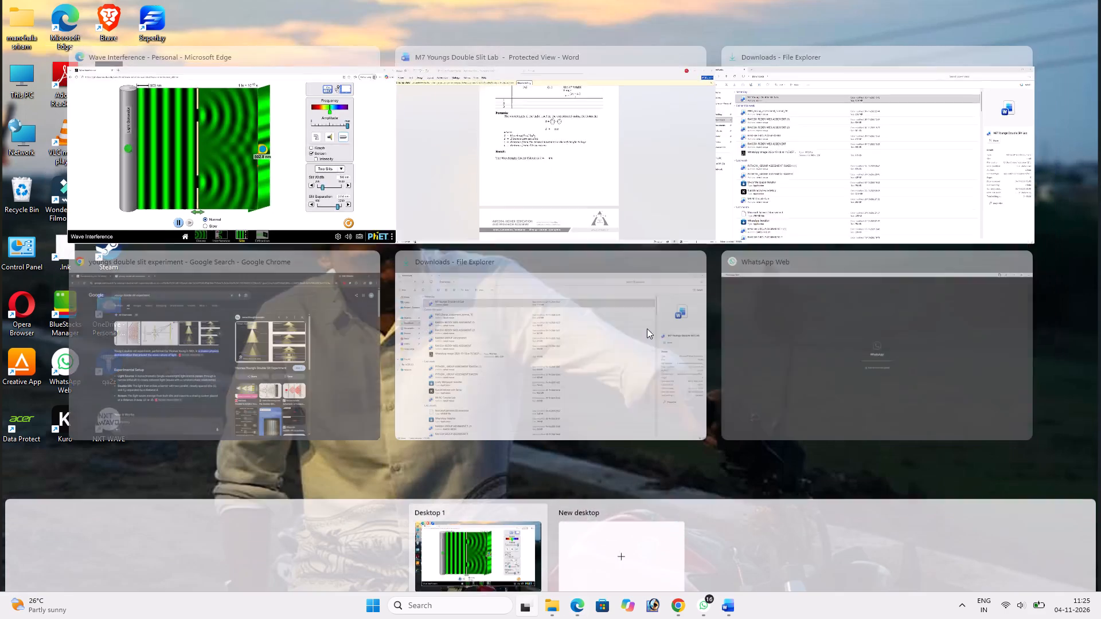
Switch to the M7 Youngs Double Slit Lab document in Word and enable editing for it.
left_click(608, 230)
scroll(608, 230, "down", 1)
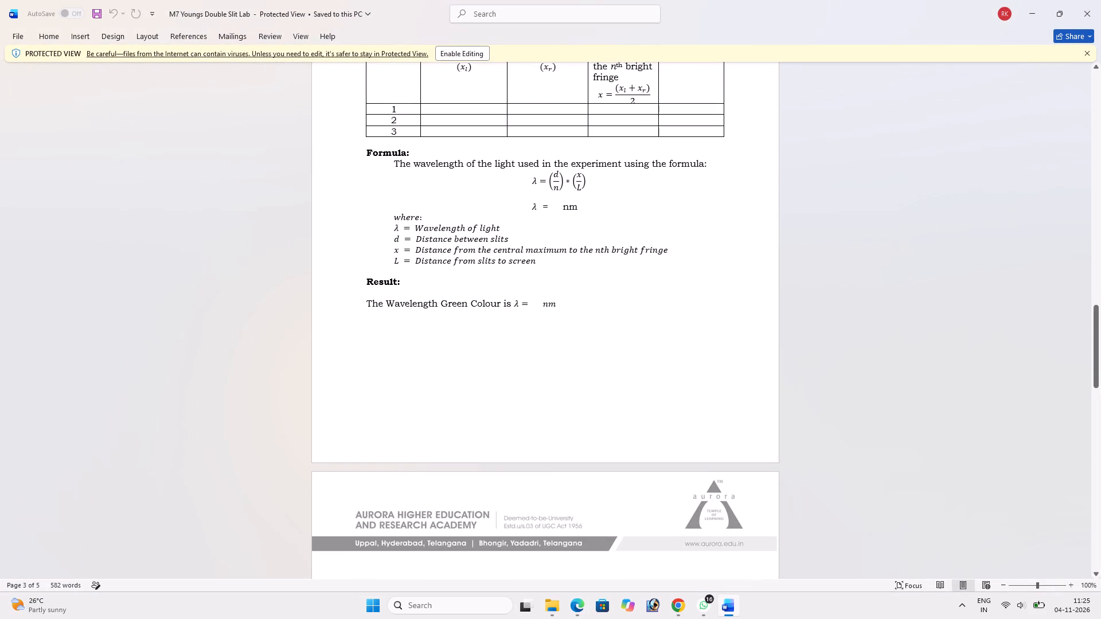
scroll(608, 230, "down", 2)
scroll(608, 230, "up", 1)
left_click(455, 52)
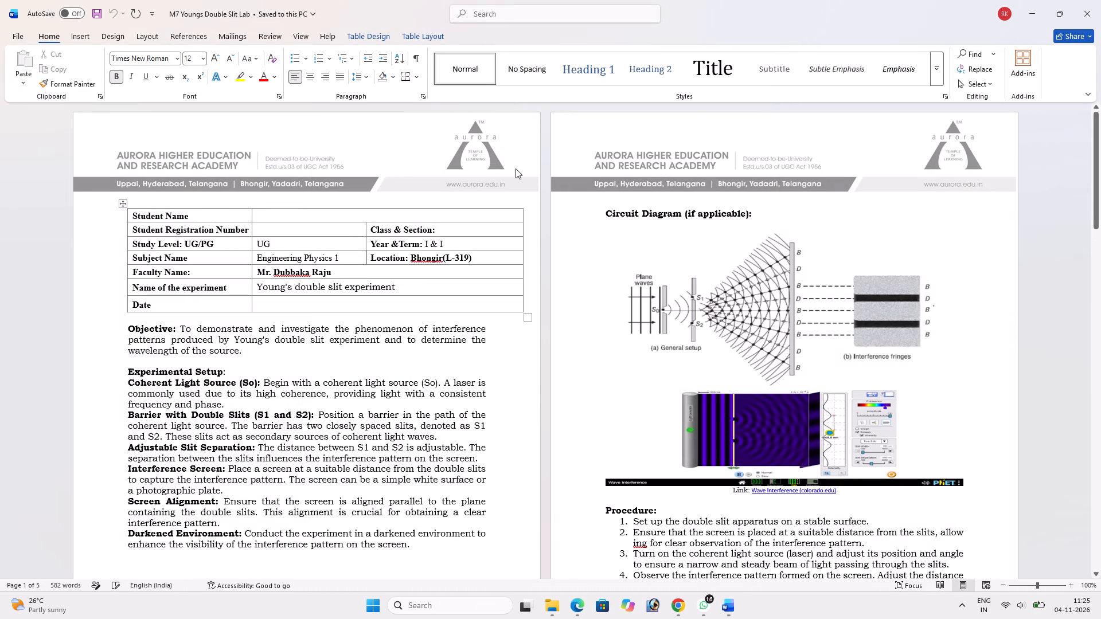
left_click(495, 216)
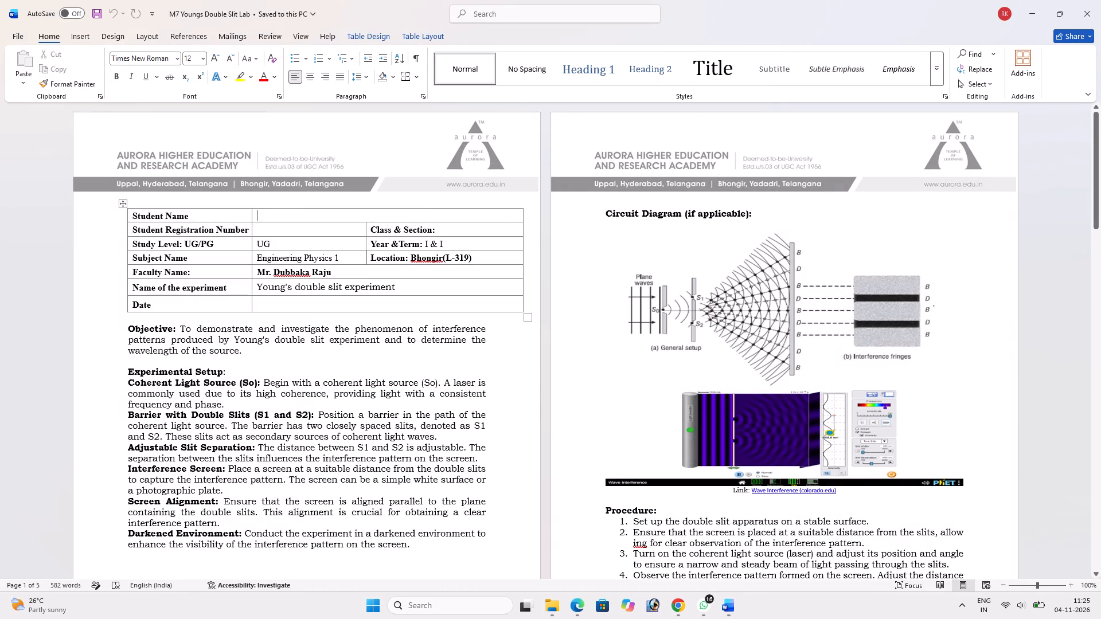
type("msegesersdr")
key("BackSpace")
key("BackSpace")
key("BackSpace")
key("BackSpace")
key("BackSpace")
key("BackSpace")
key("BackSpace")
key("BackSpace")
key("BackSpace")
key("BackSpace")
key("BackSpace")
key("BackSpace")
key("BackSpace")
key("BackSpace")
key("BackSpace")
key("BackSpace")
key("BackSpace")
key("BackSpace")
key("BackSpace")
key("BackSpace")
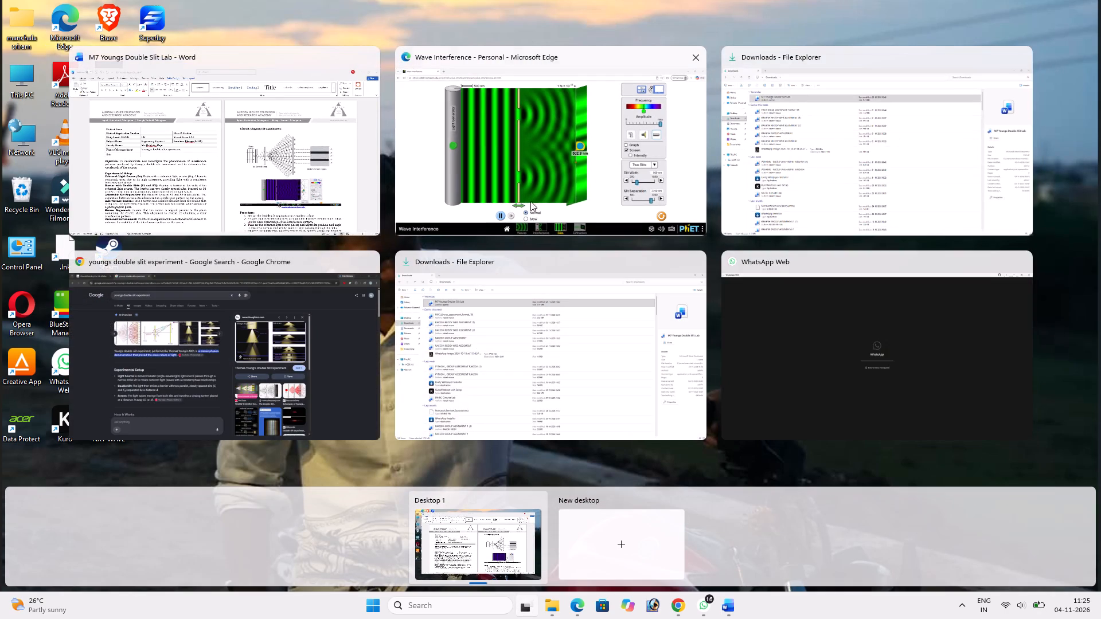
Switch back to the Wave Interference simulation in Edge.
left_click(523, 203)
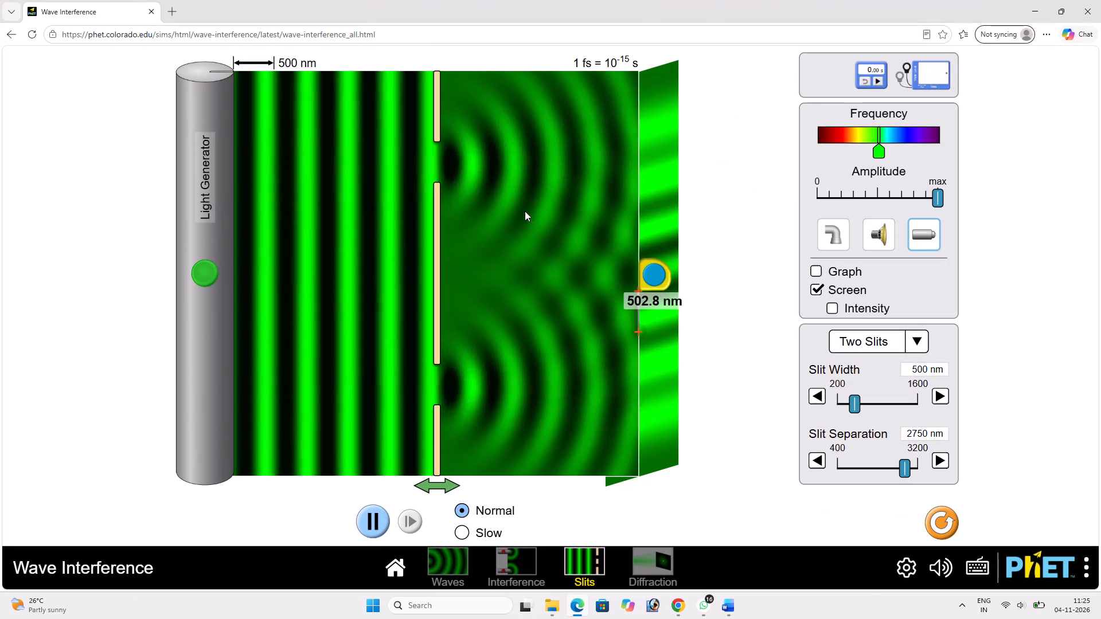
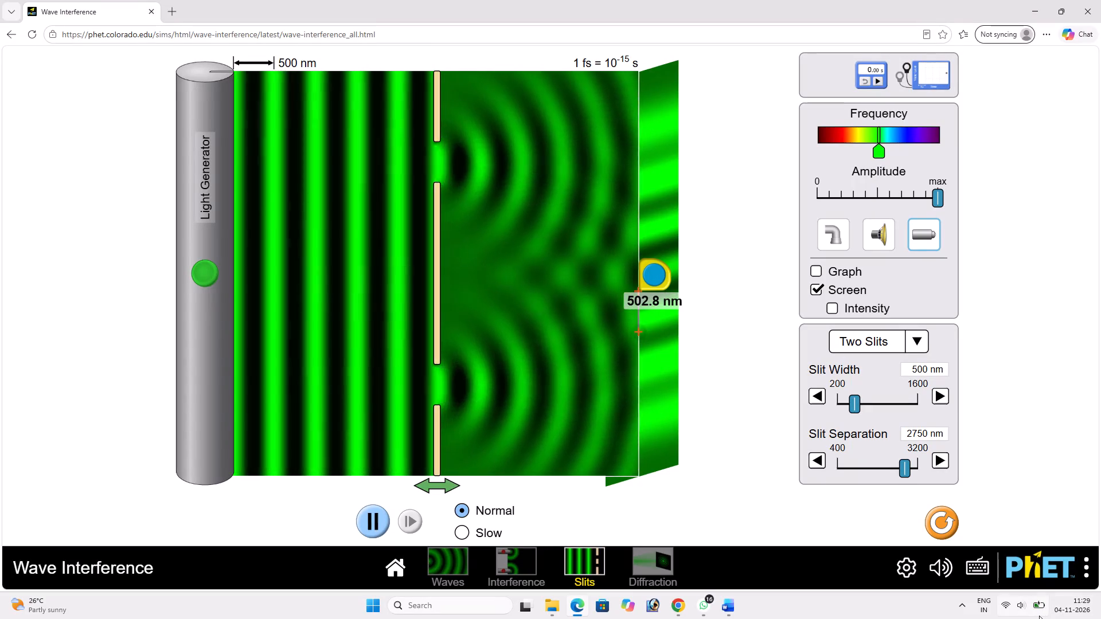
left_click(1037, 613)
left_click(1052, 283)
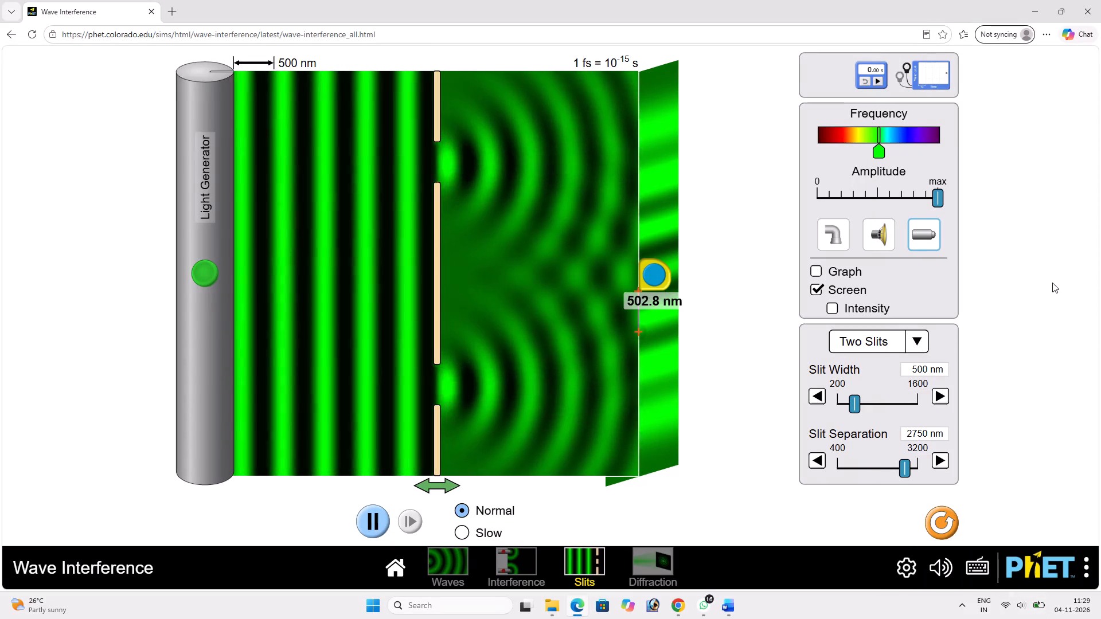
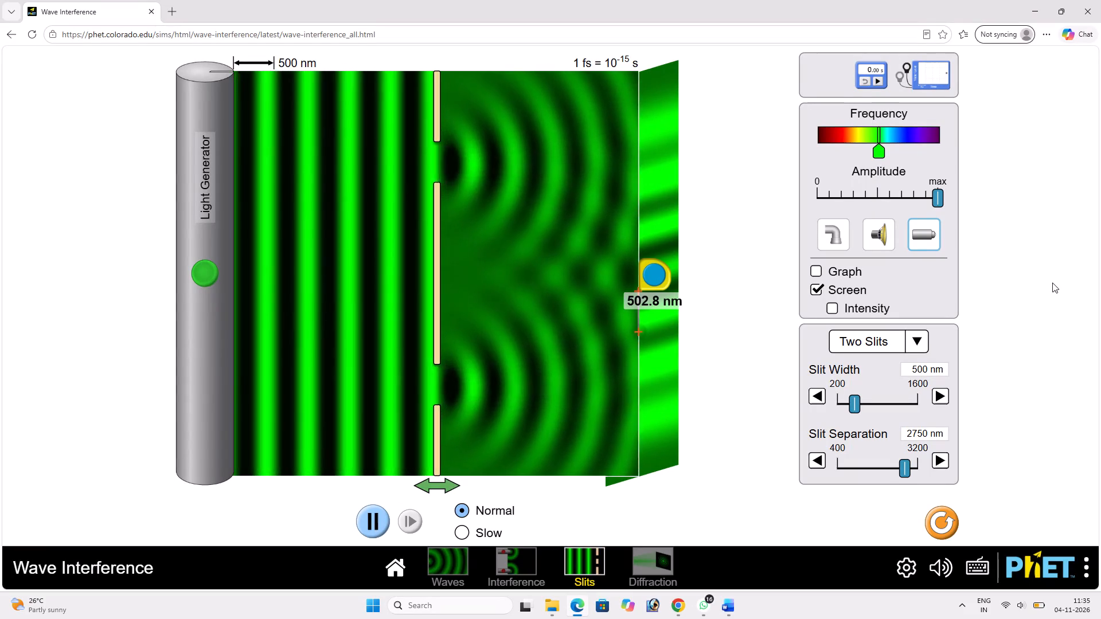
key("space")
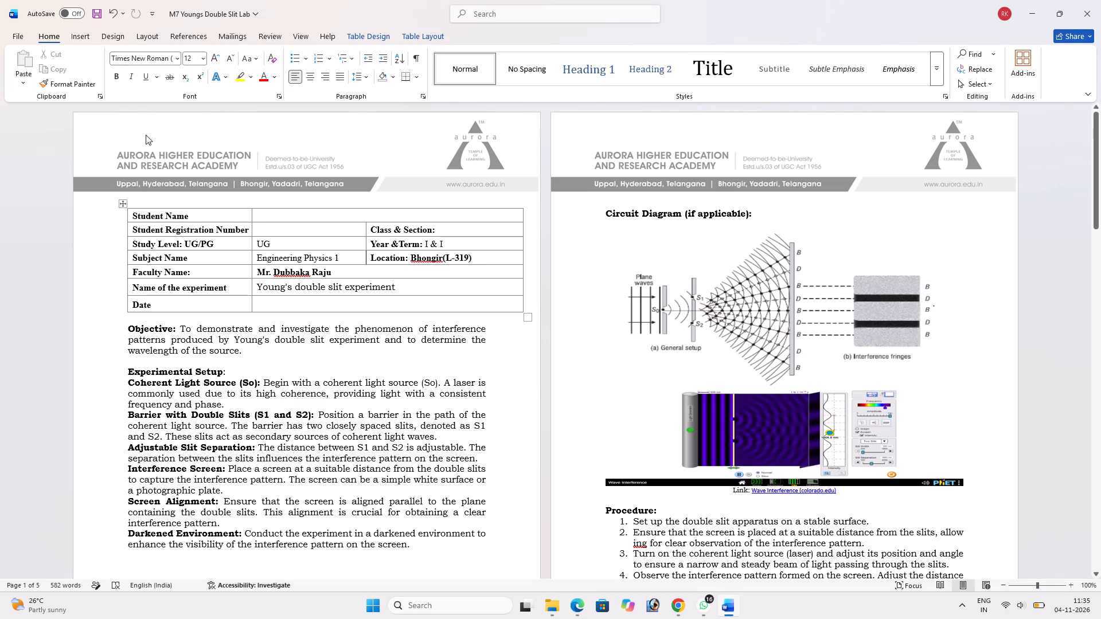
Enter 2670 as the distance between slits (d) under Data and Observations in the lab document.
scroll(156, 232, "up", 3)
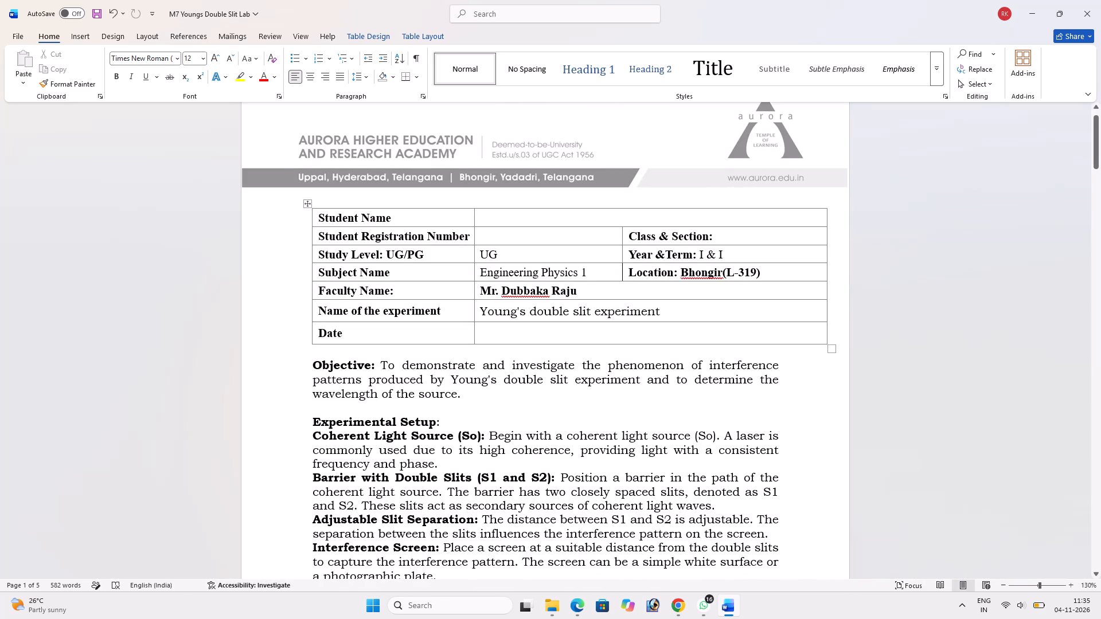
scroll(258, 324, "down", 5)
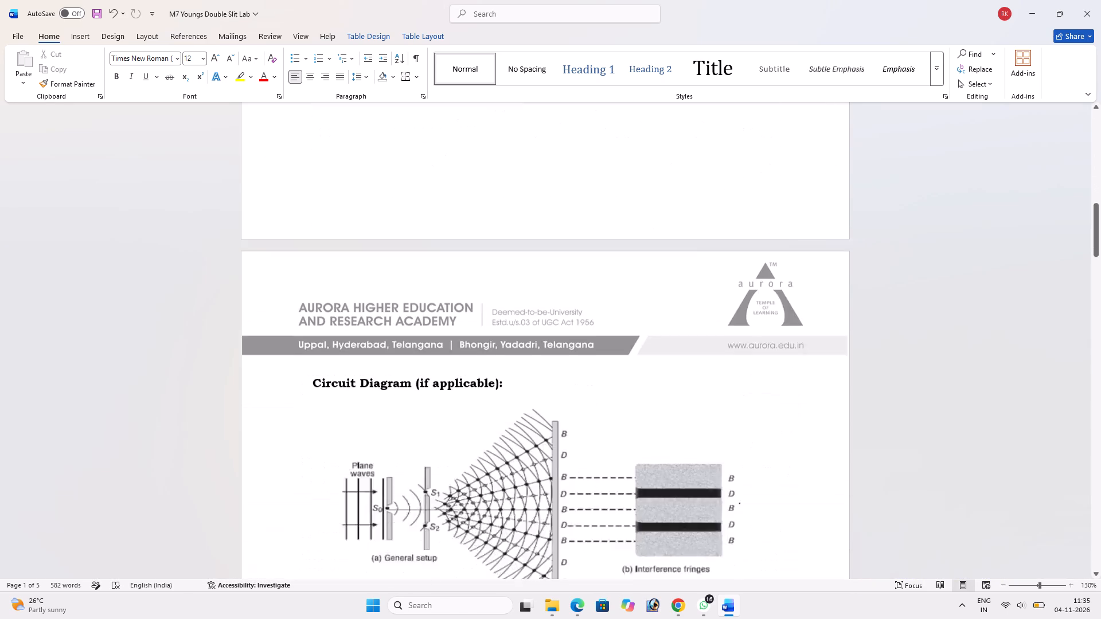
scroll(258, 324, "down", 5)
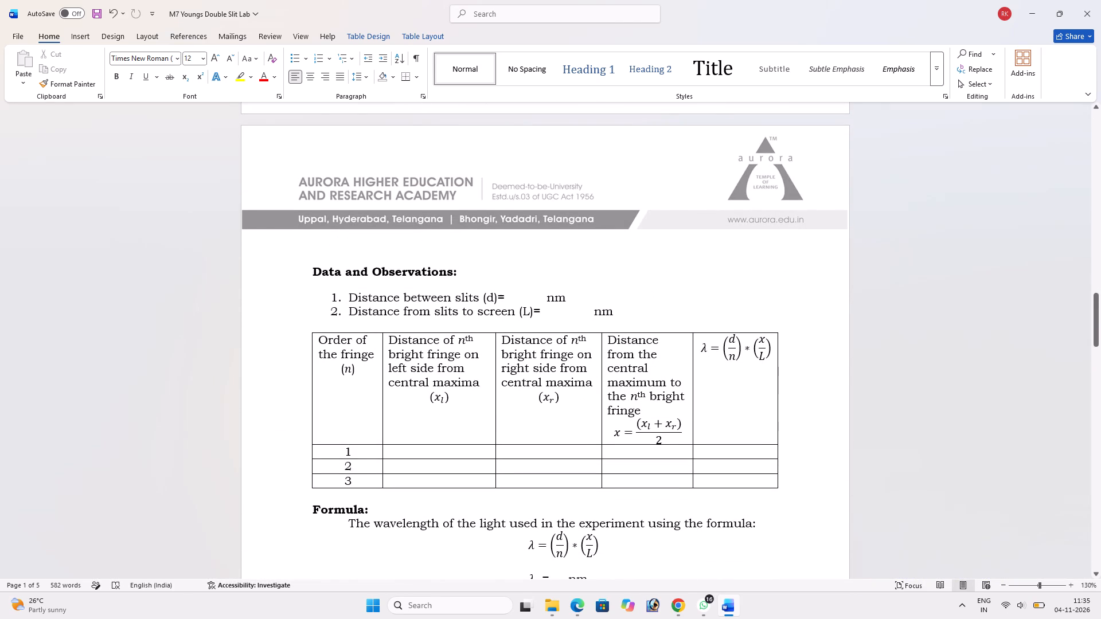
left_click(516, 296)
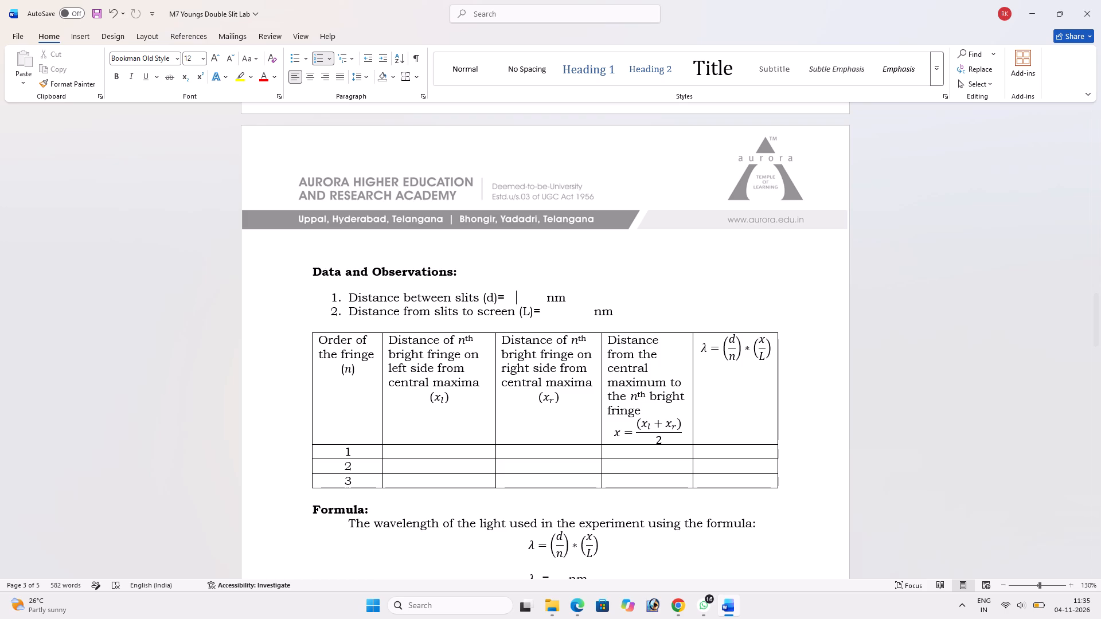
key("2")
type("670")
Delete the extra spaces between 2670 and its nm unit on the distance between slits line.
left_click(571, 298)
key("BackSpace")
key("BackSpace")
key("BackSpace")
key("BackSpace")
key("BackSpace")
key("BackSpace")
key("BackSpace")
Enter 2450.5 as the distance from slits to screen (L), with a space before the equals sign.
left_click(587, 315)
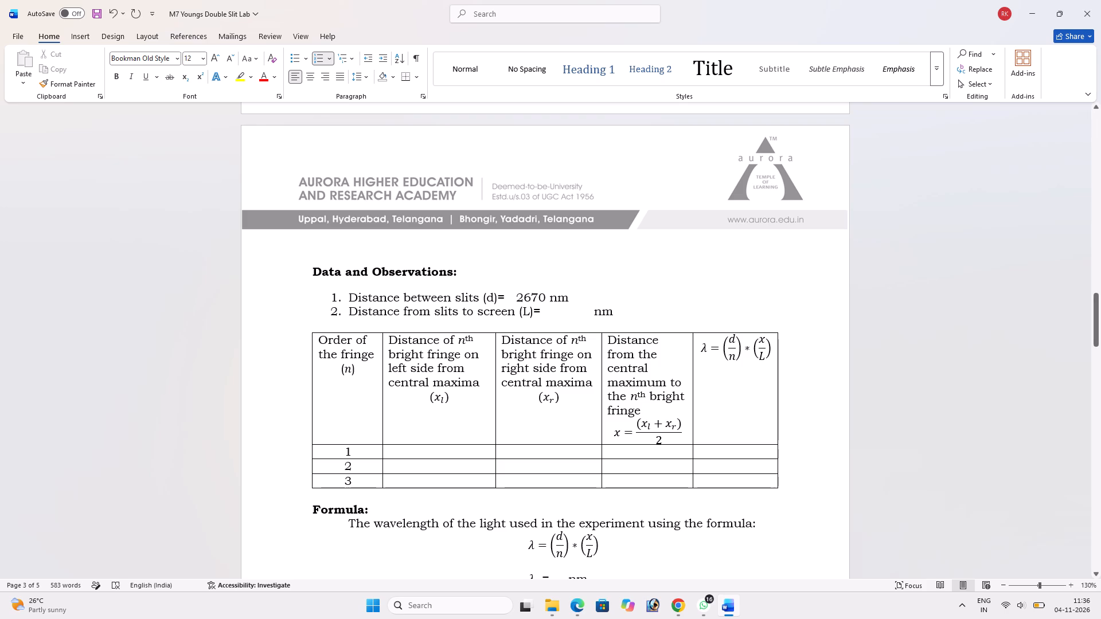
left_click(540, 311)
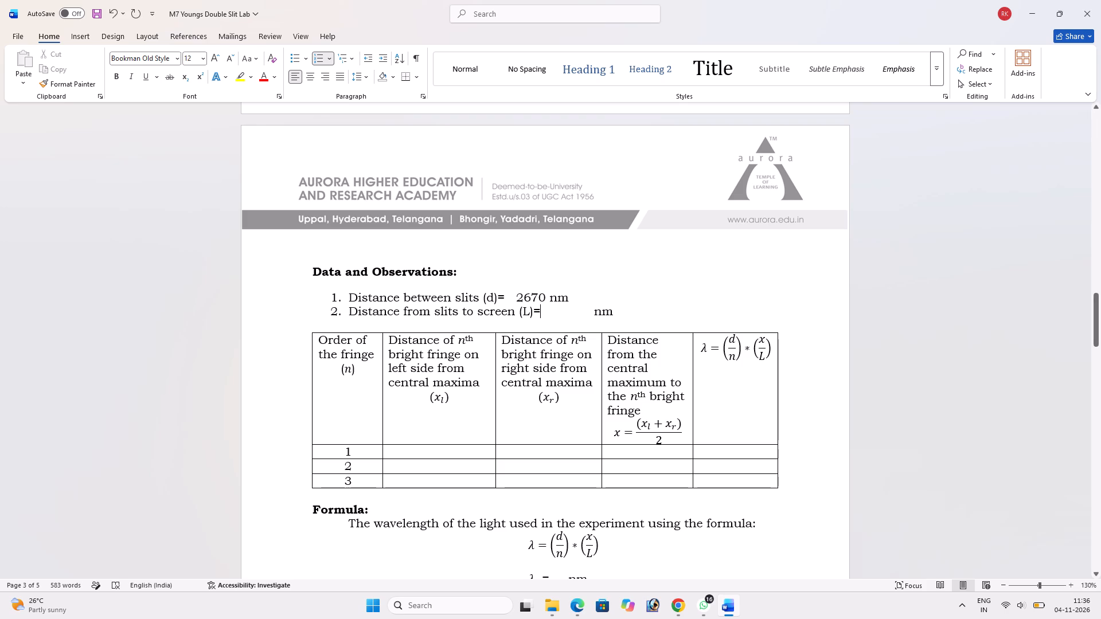
left_click(543, 310)
key("2")
type("450")
left_click_drag(619, 314, 594, 317)
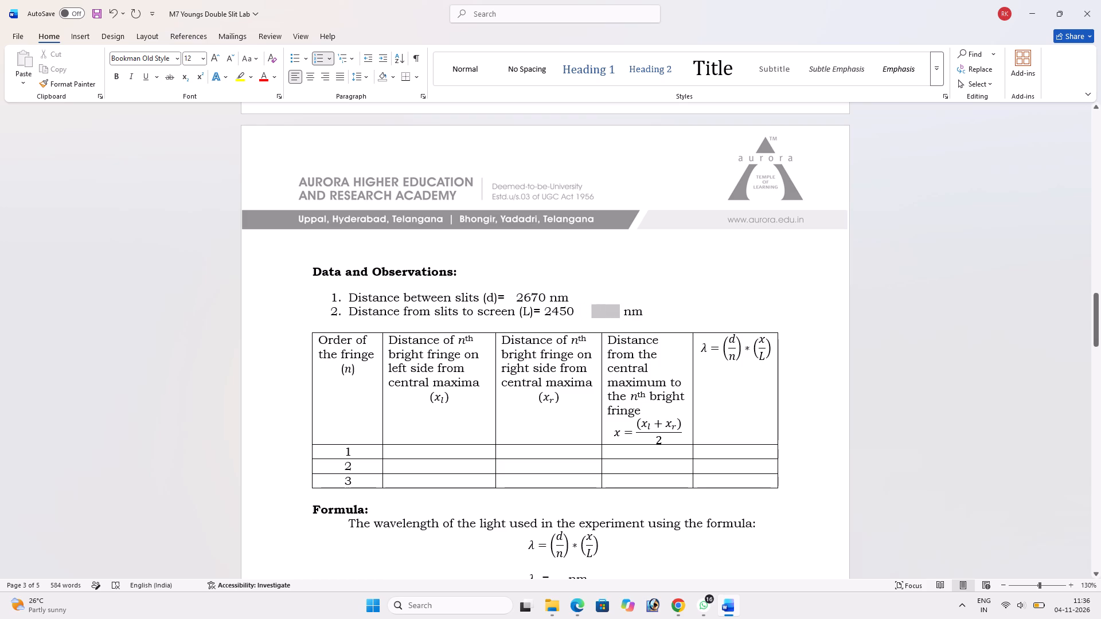
left_click_drag(594, 317, 599, 318)
key("BackSpace")
key("BackSpace")
key("BackSpace")
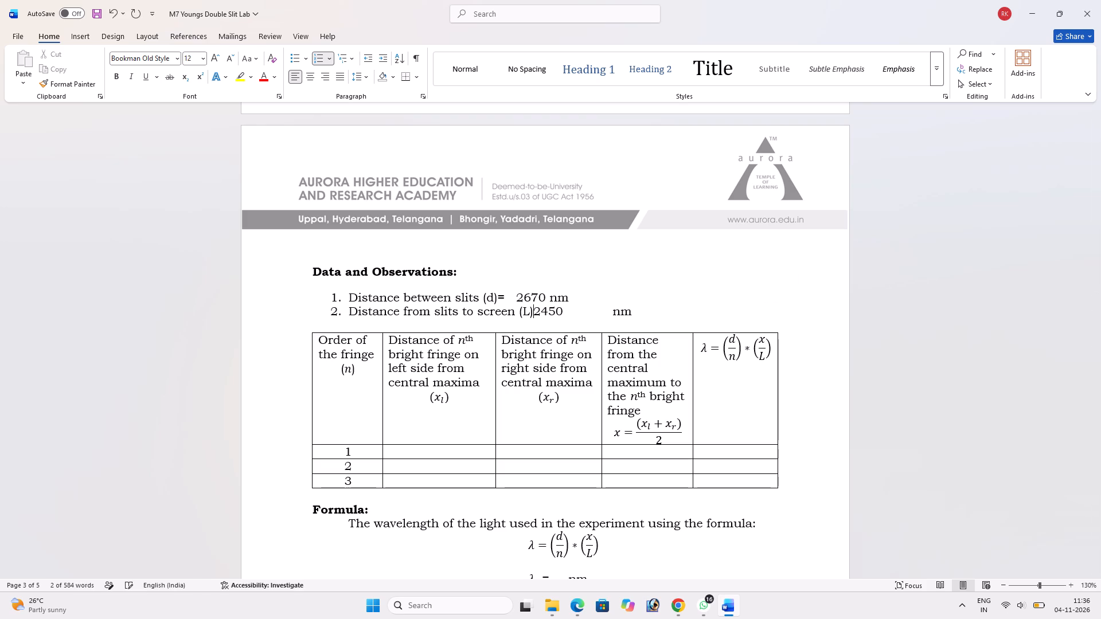
key("space")
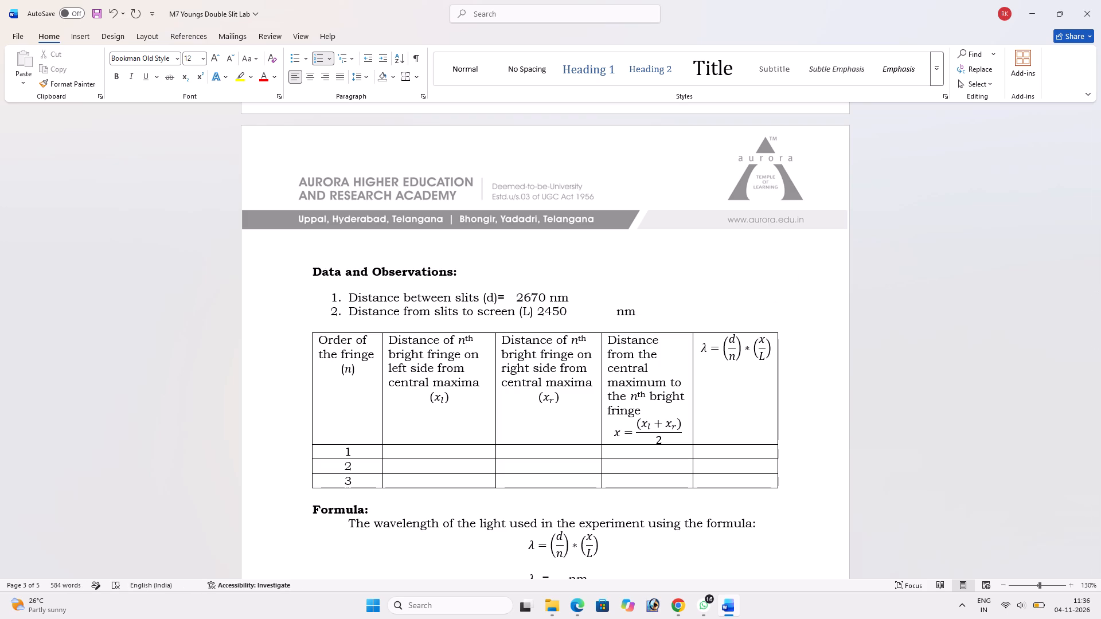
key("equal")
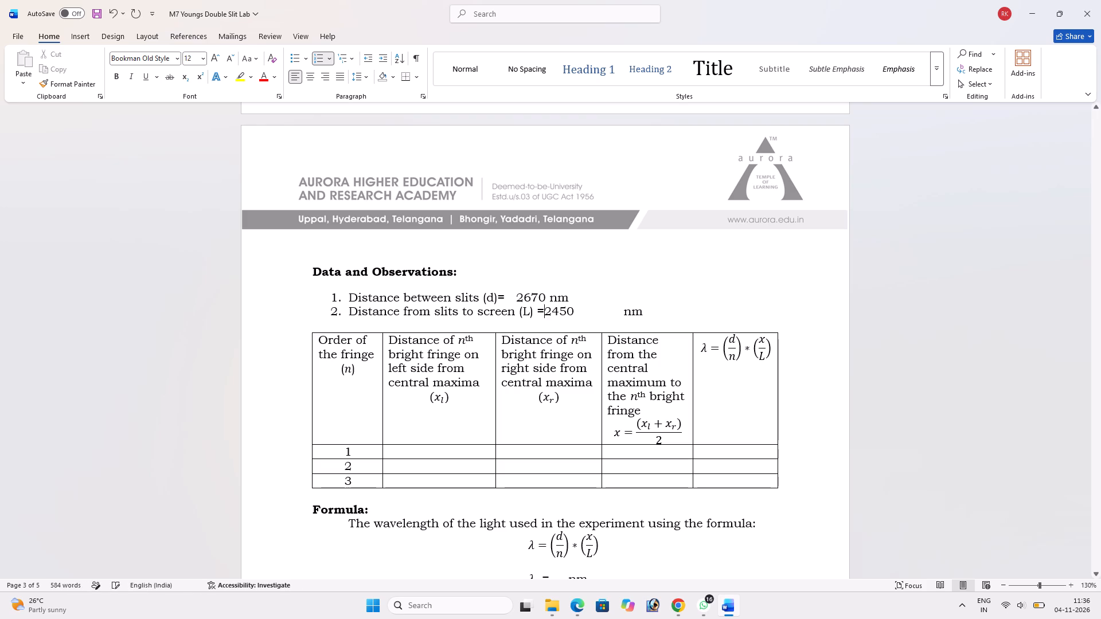
left_click(605, 315)
left_click(577, 308)
key("BackSpace")
type(".5")
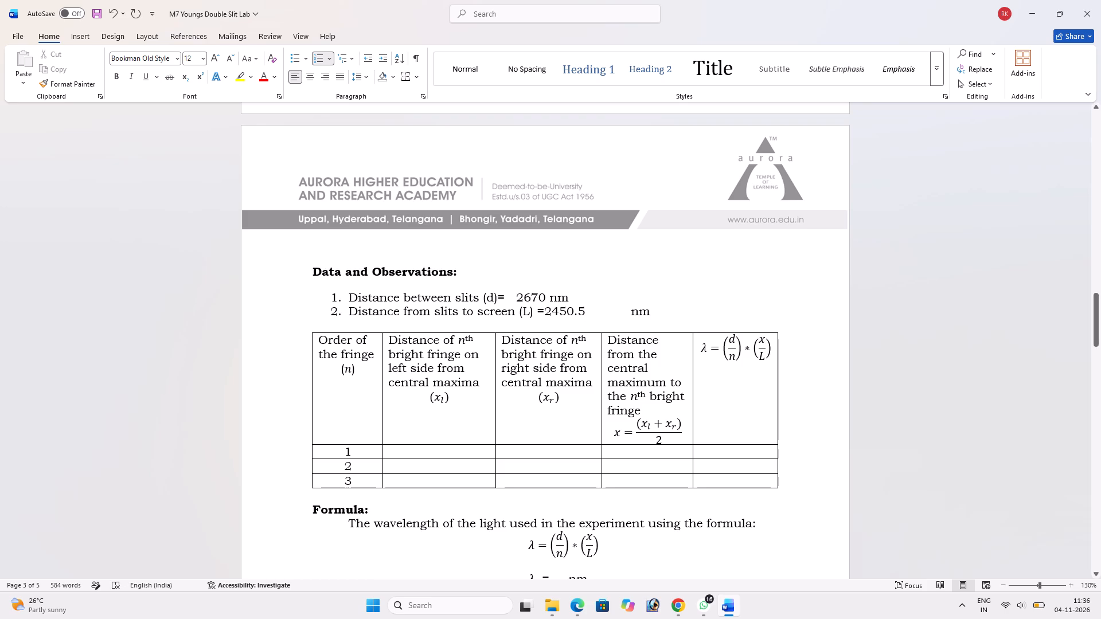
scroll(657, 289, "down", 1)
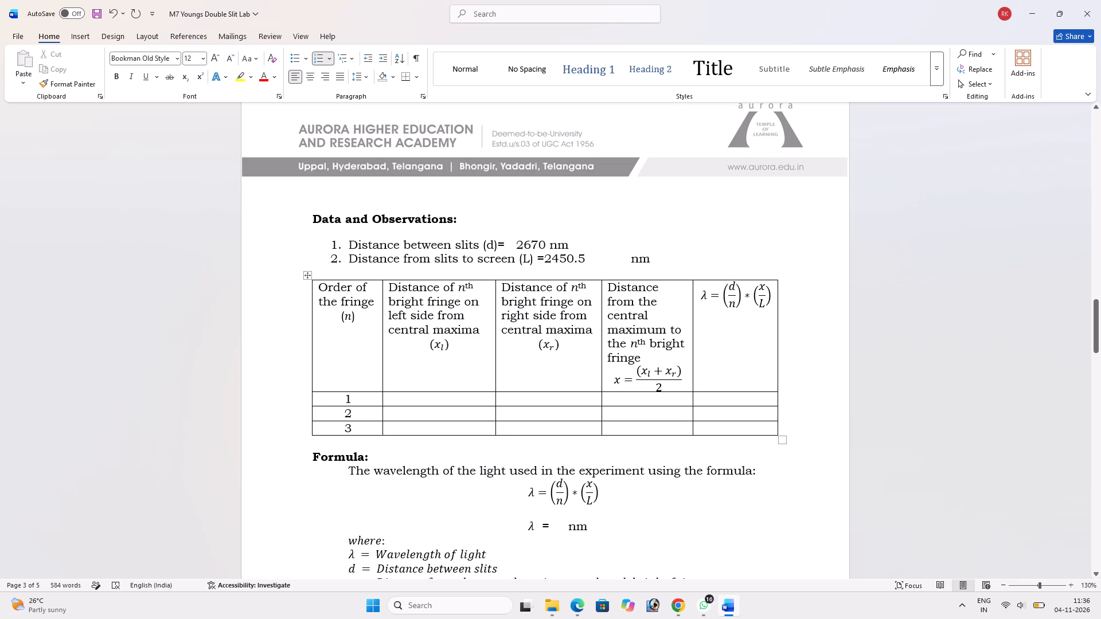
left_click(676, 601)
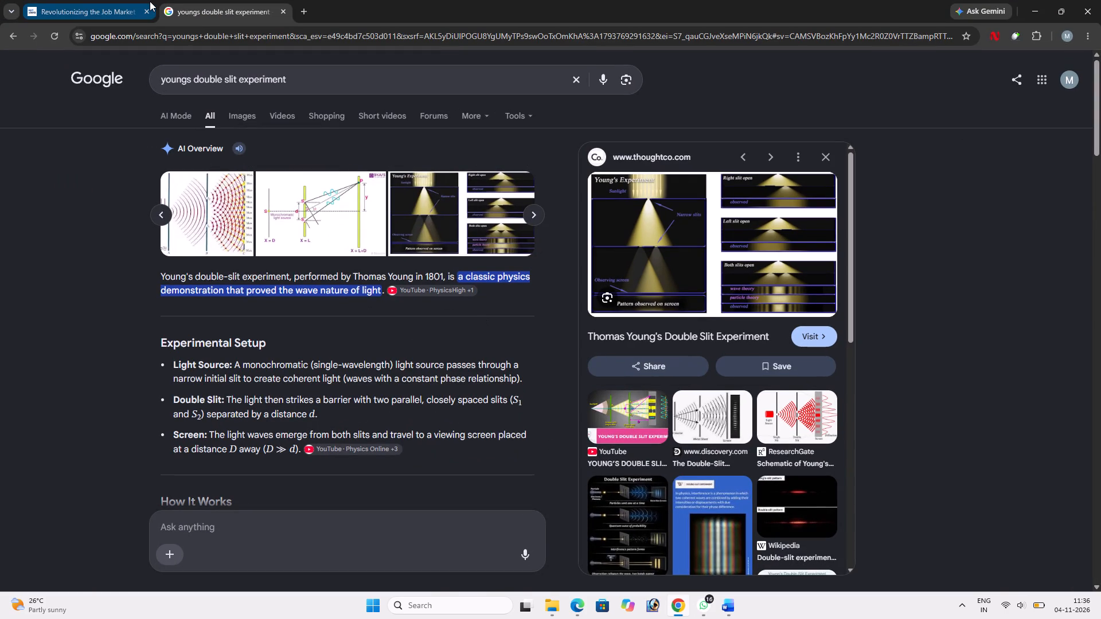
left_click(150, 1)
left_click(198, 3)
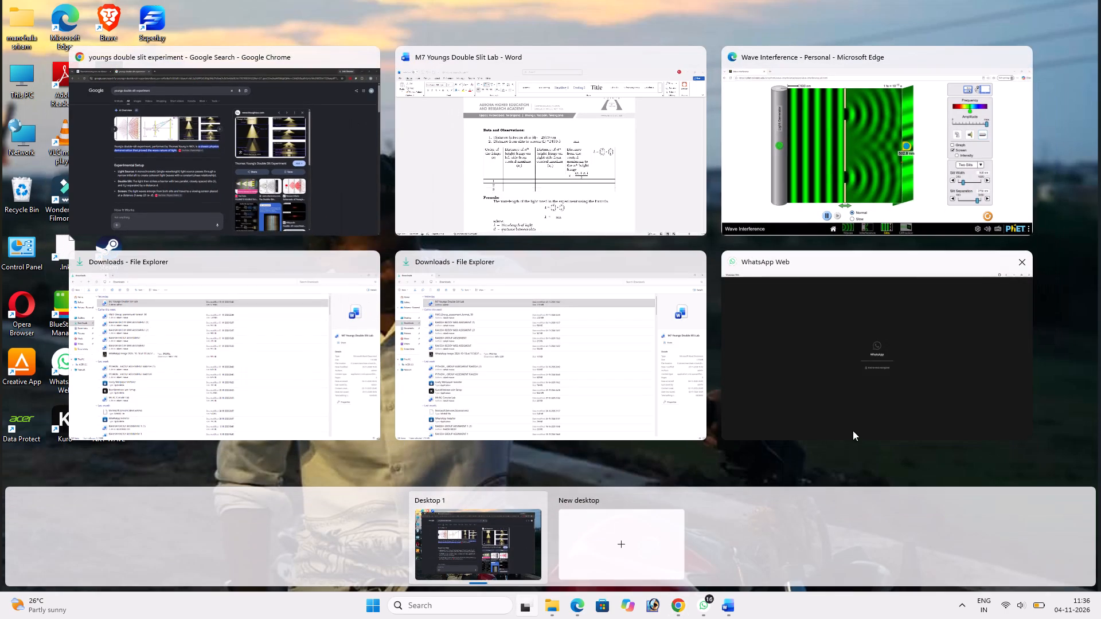
Switch to the Wave Interference simulation in Edge and return the measuring tape to the toolbox.
left_click(829, 186)
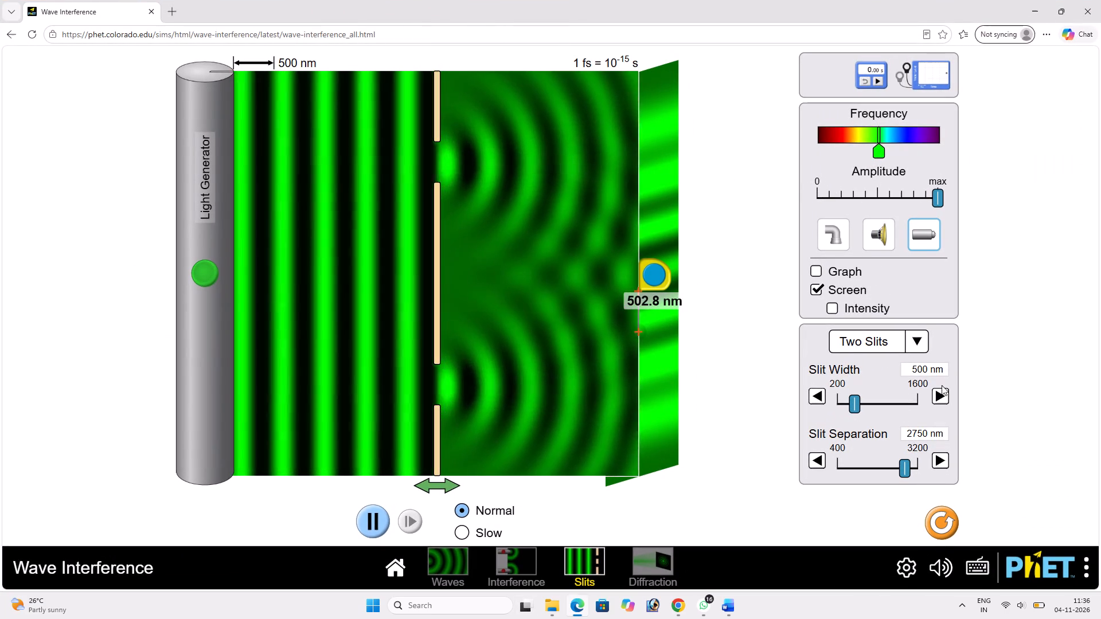
left_click(738, 604)
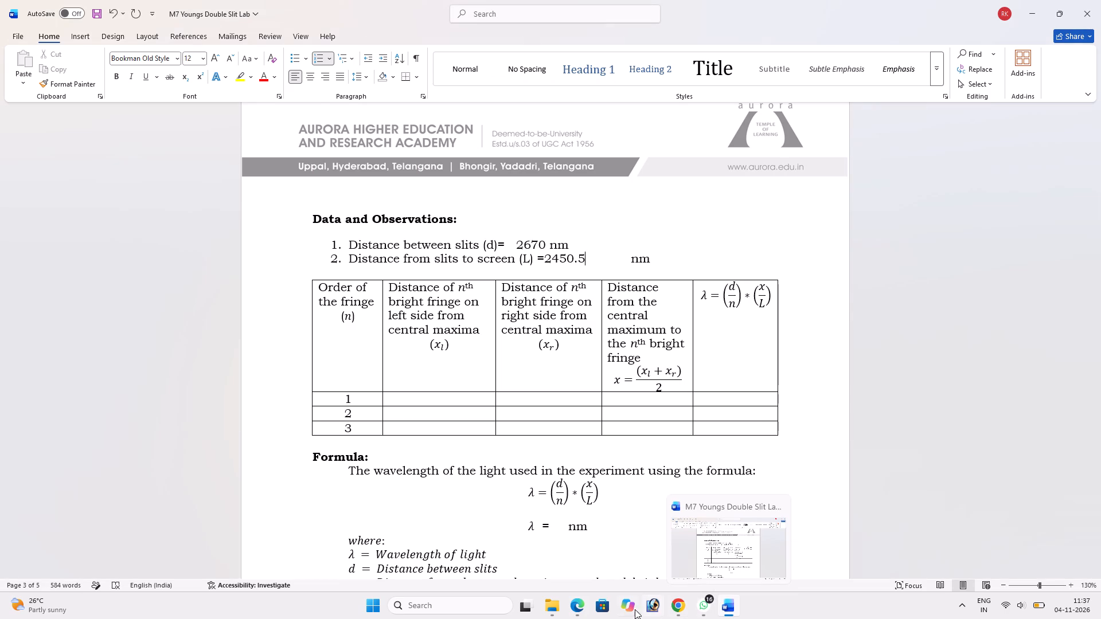
left_click(585, 606)
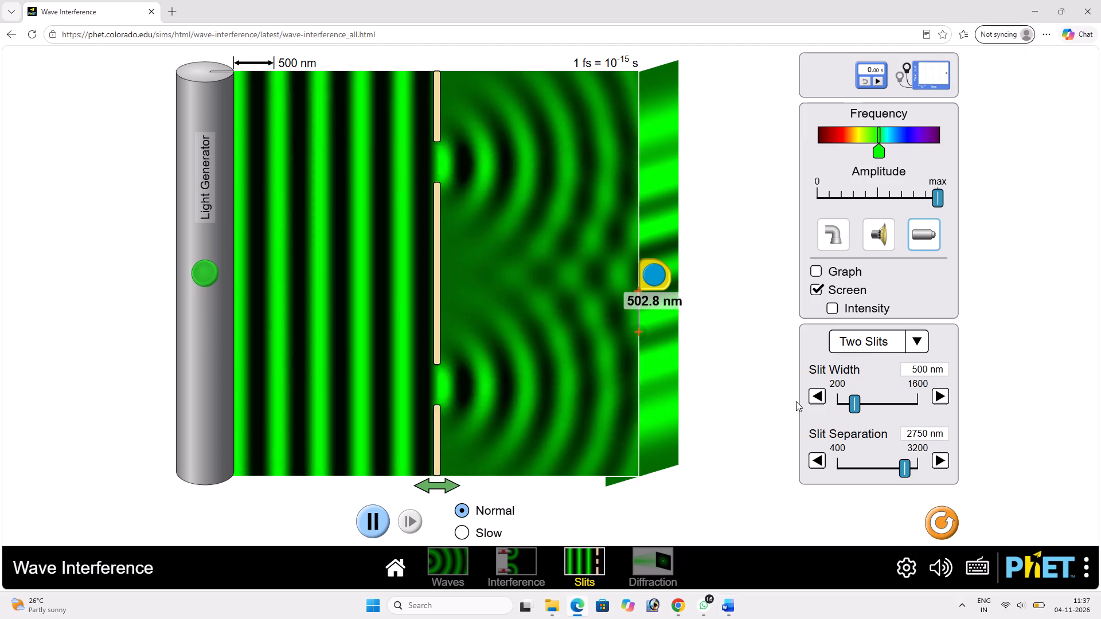
left_click_drag(642, 274, 754, 137)
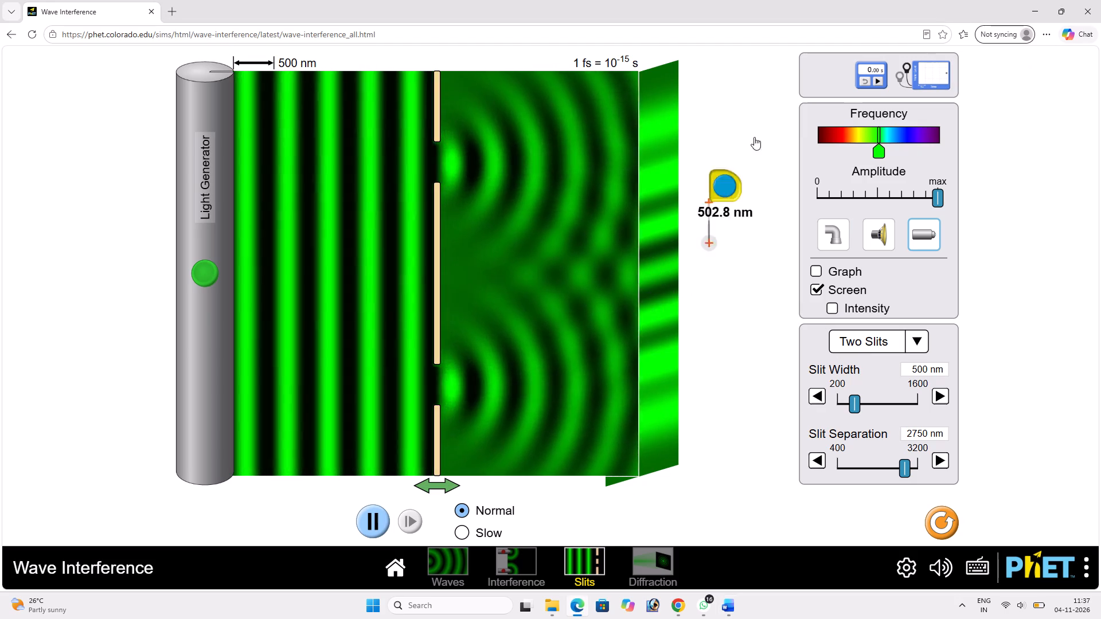
left_click_drag(754, 137, 812, 78)
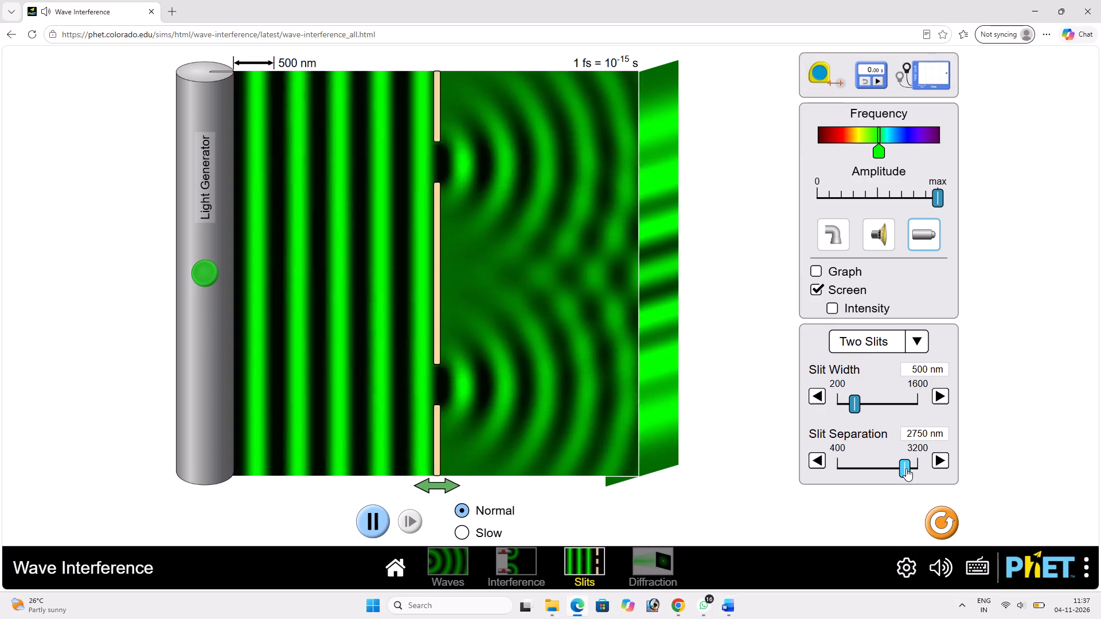
Set the simulation's slit separation to 2650 nm, checking the slit distance recorded in the lab document.
left_click_drag(907, 468, 903, 472)
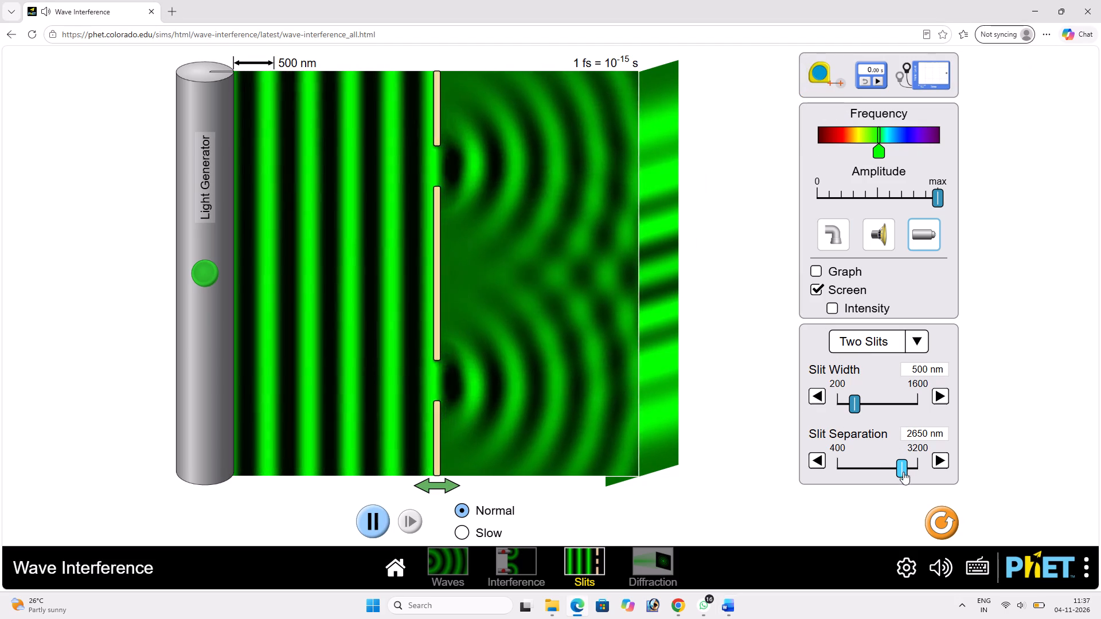
left_click_drag(903, 472, 899, 471)
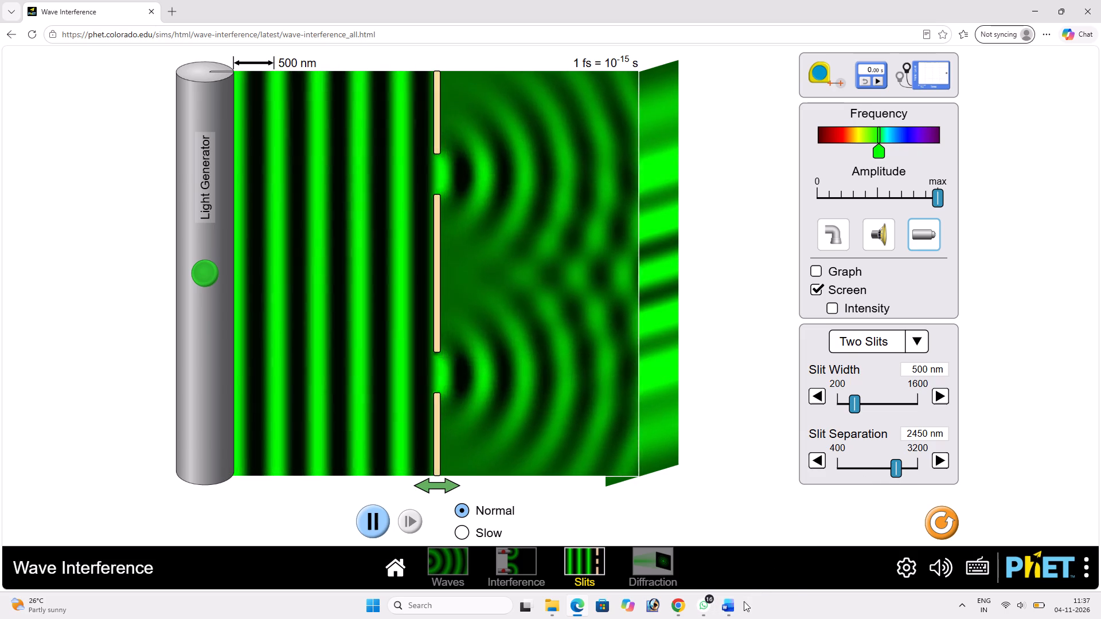
left_click(734, 614)
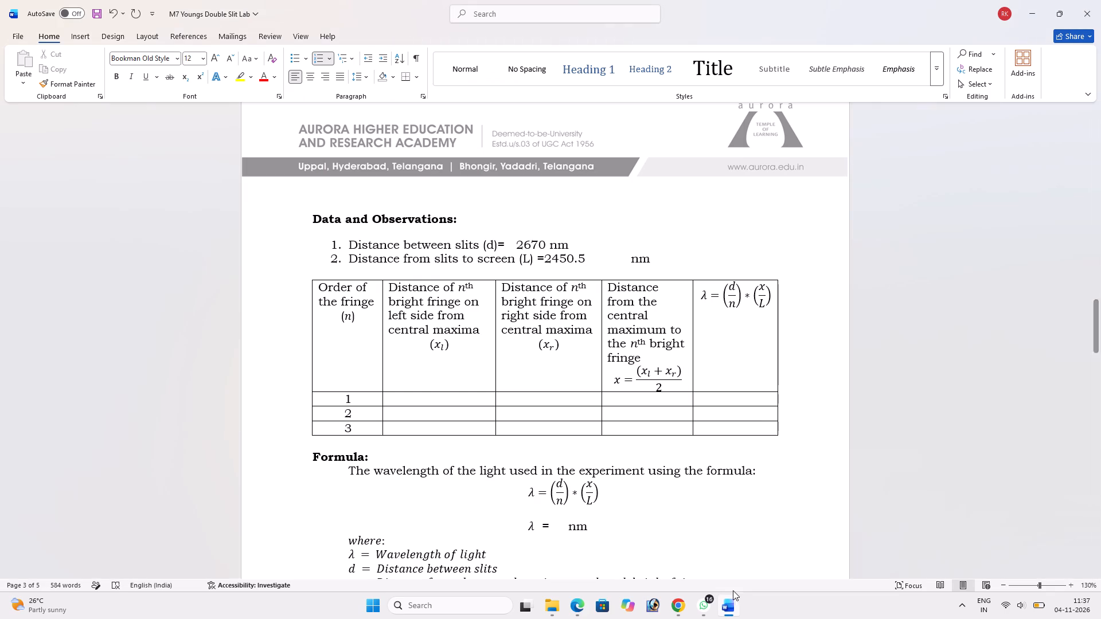
left_click(732, 602)
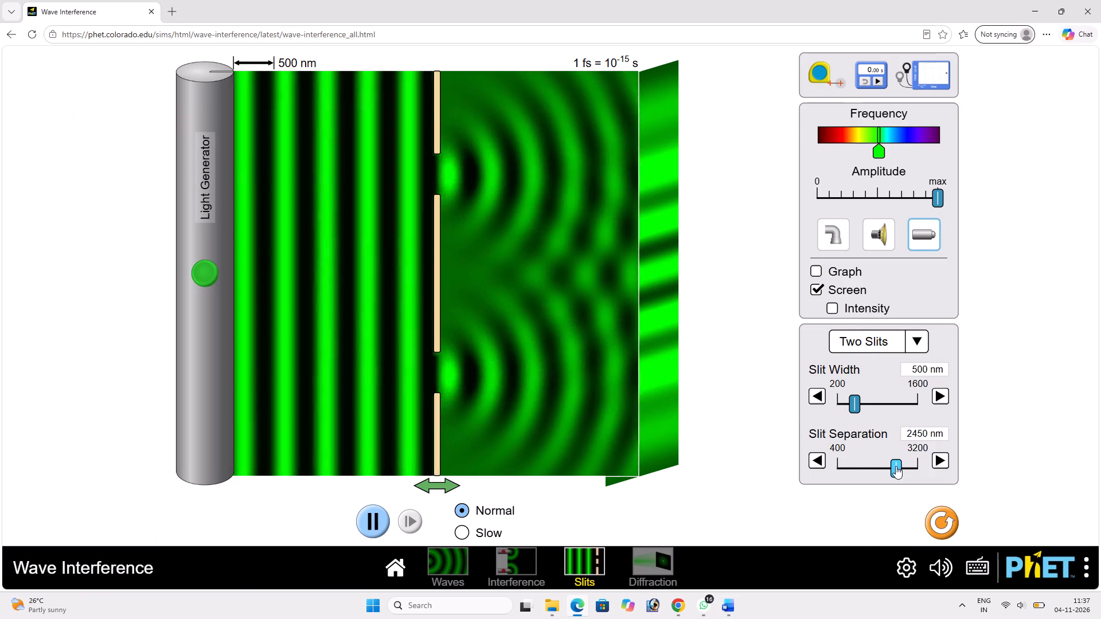
left_click_drag(896, 469, 895, 472)
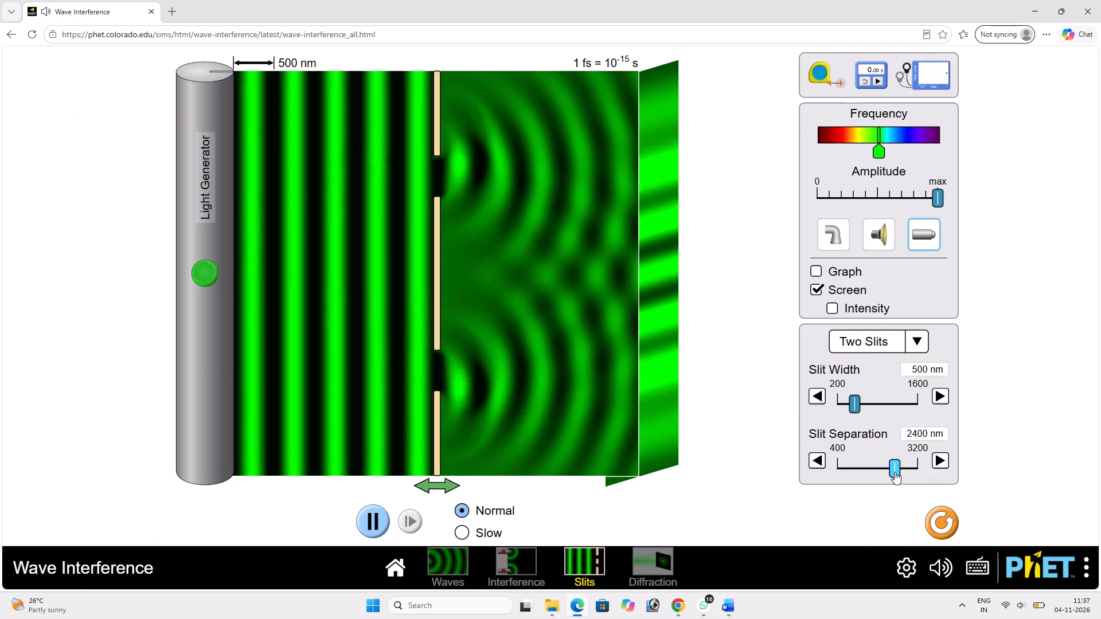
left_click_drag(895, 472, 899, 472)
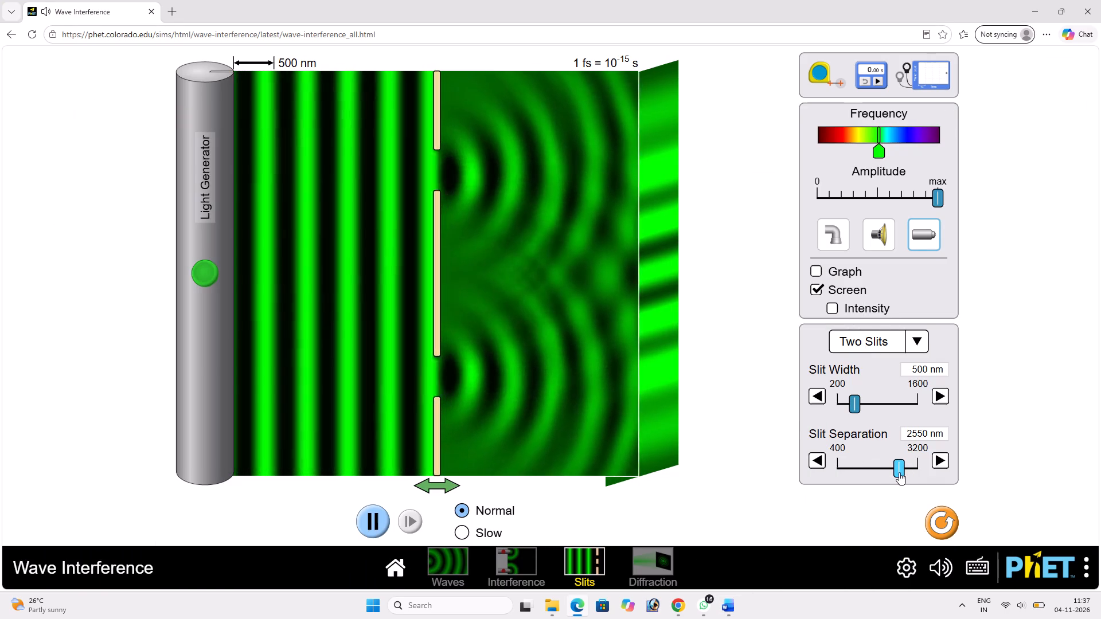
left_click_drag(899, 472, 902, 473)
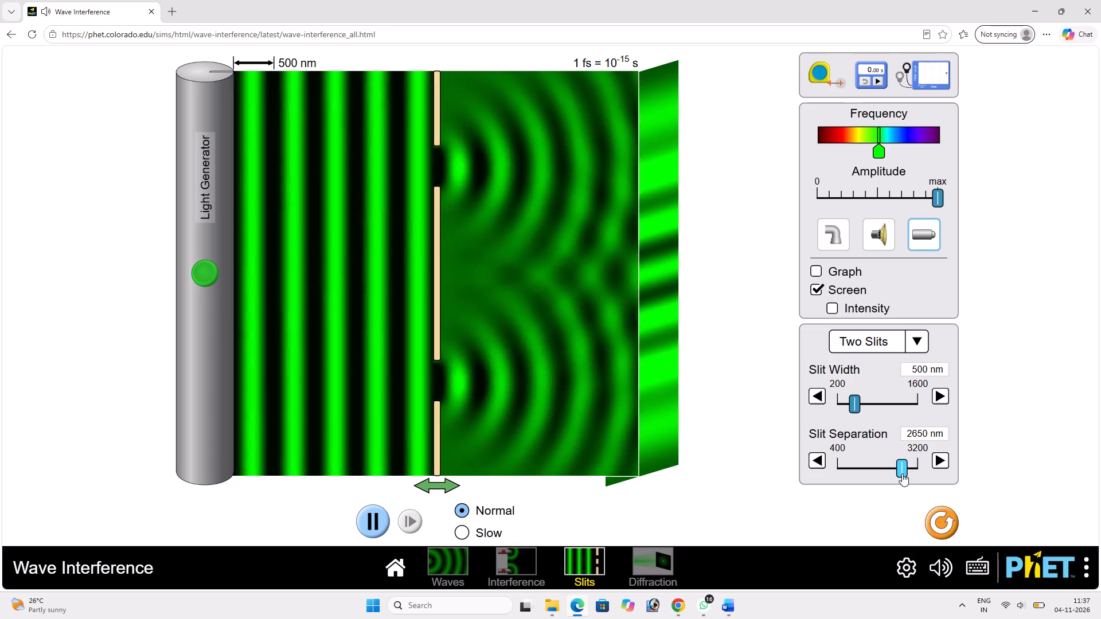
left_click(902, 473)
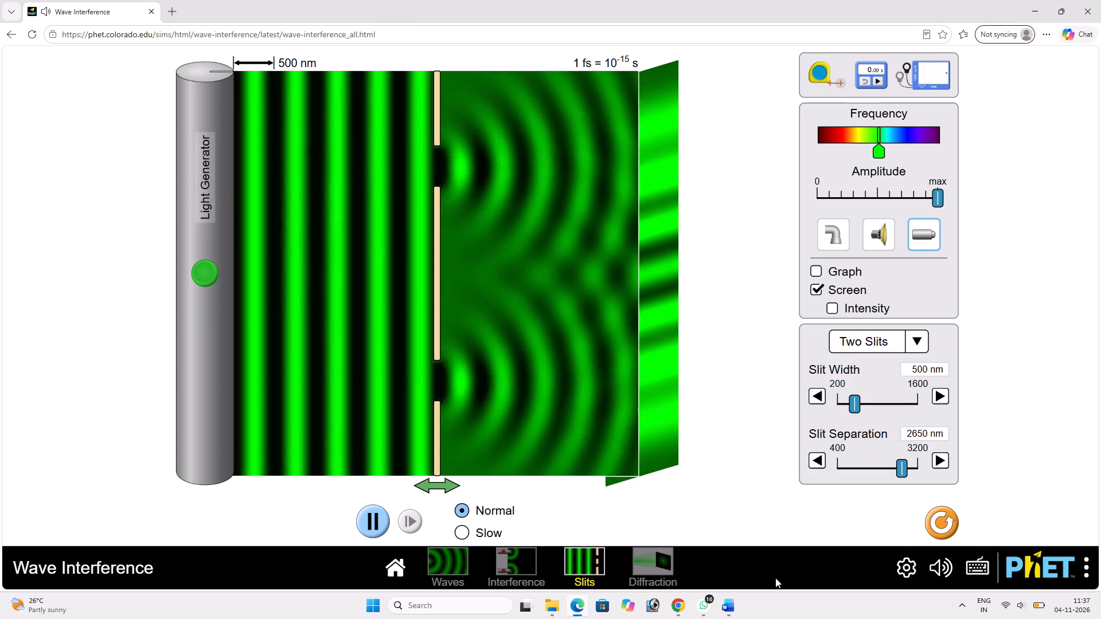
Correct the distance between slits (d) in the Word lab document to 2650 nm.
left_click(736, 596)
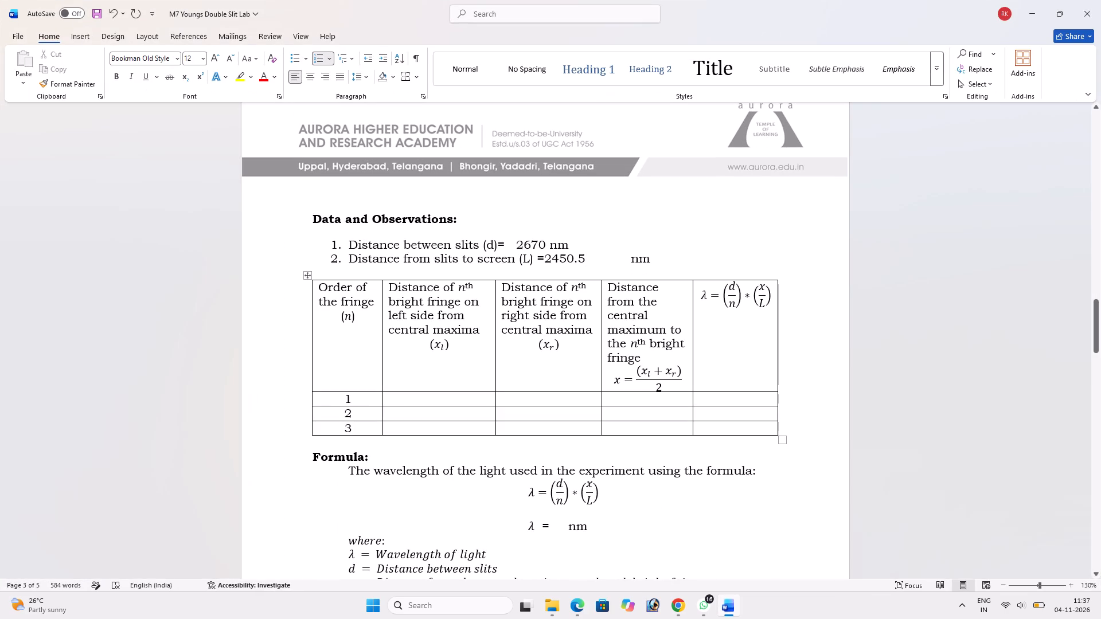
left_click(540, 240)
key("BackSpace")
key("5")
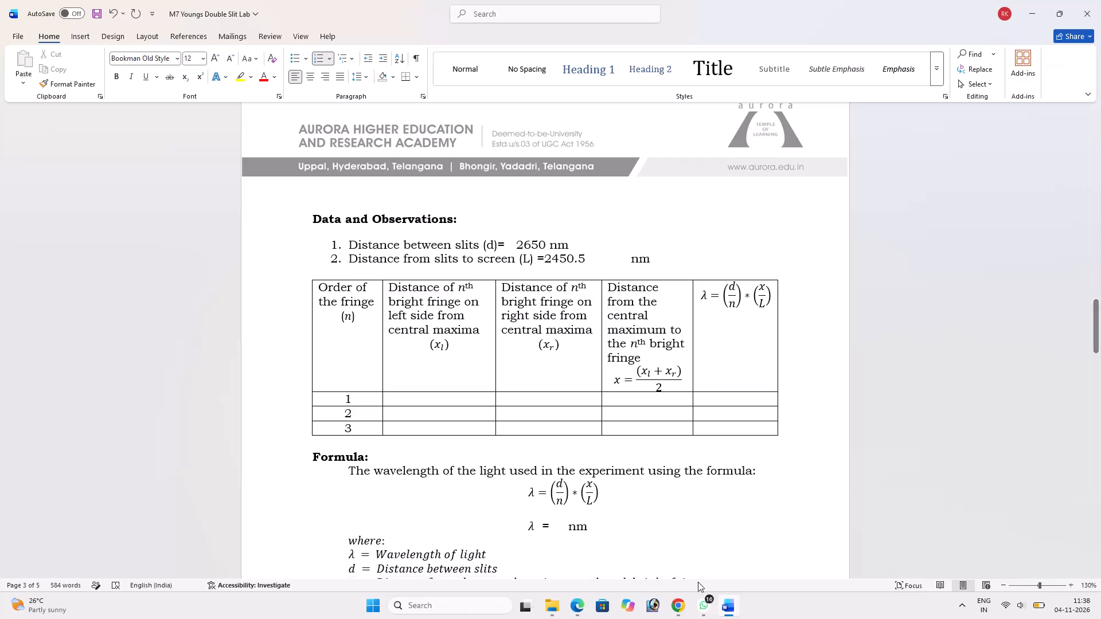
Switch to the Wave Interference simulation and measure from the central maximum up to the first bright fringe with the measuring tape.
left_click(723, 605)
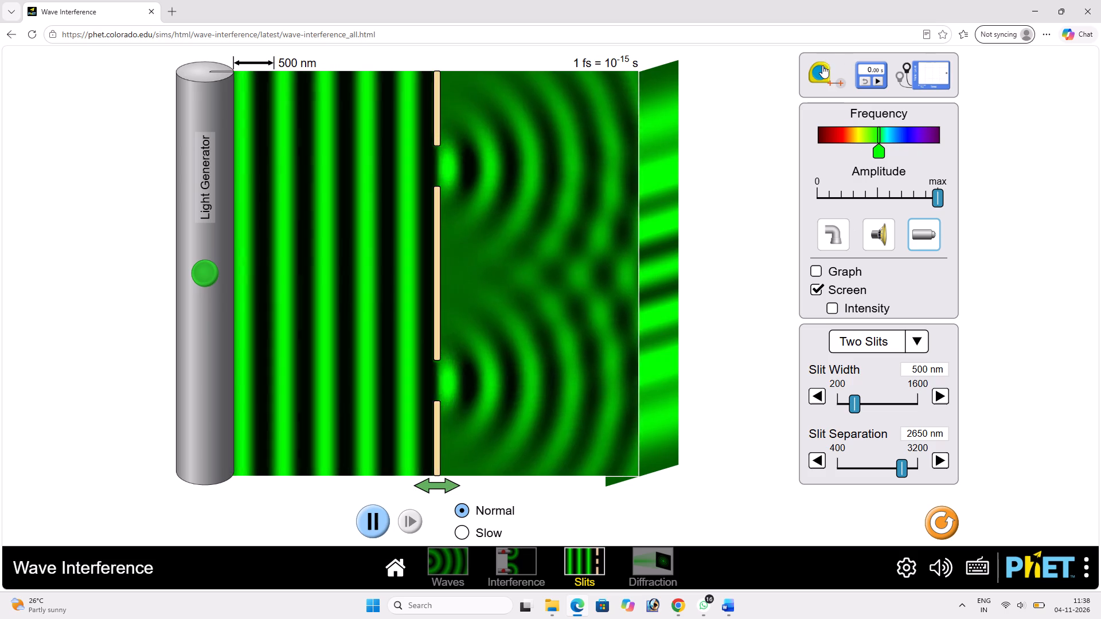
left_click_drag(822, 68, 663, 273)
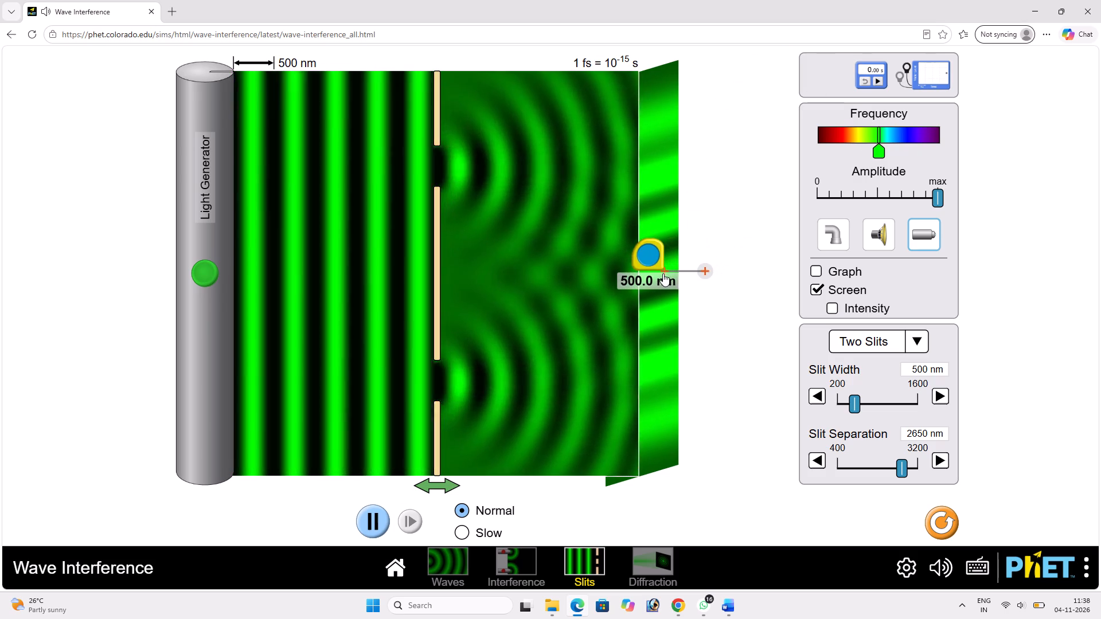
left_click_drag(663, 273, 662, 275)
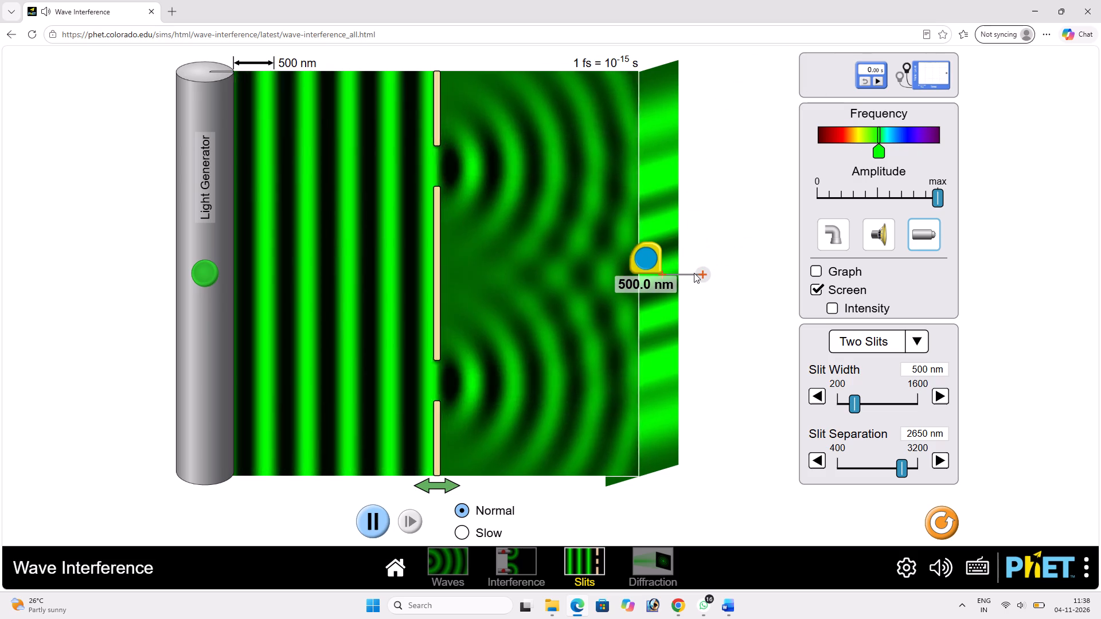
left_click_drag(698, 271, 655, 230)
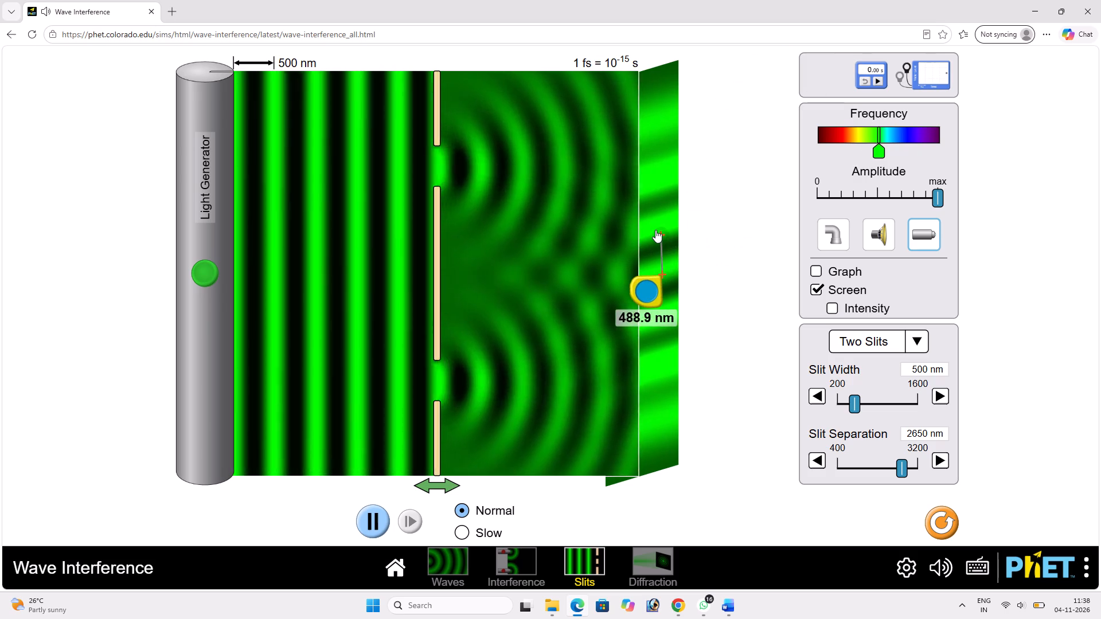
left_click_drag(655, 230, 658, 220)
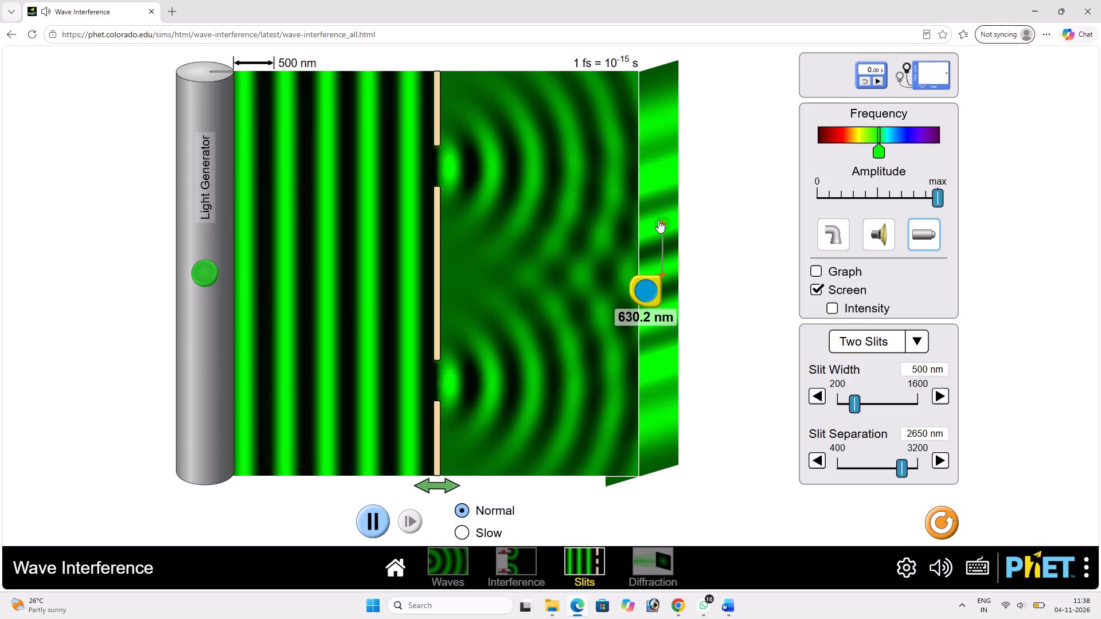
left_click_drag(658, 220, 657, 220)
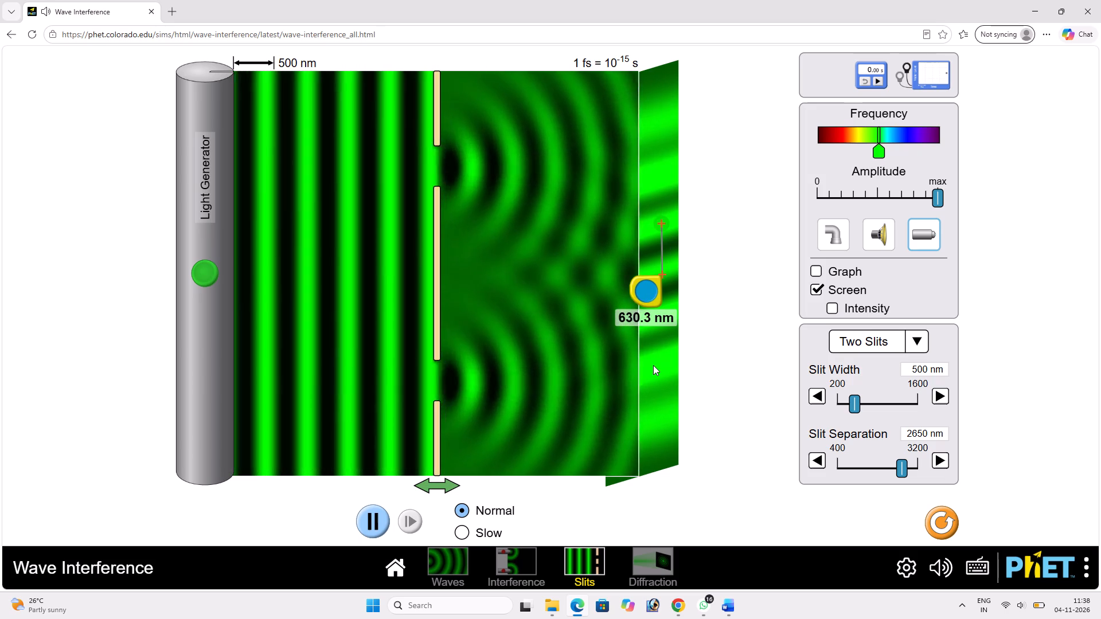
left_click(722, 601)
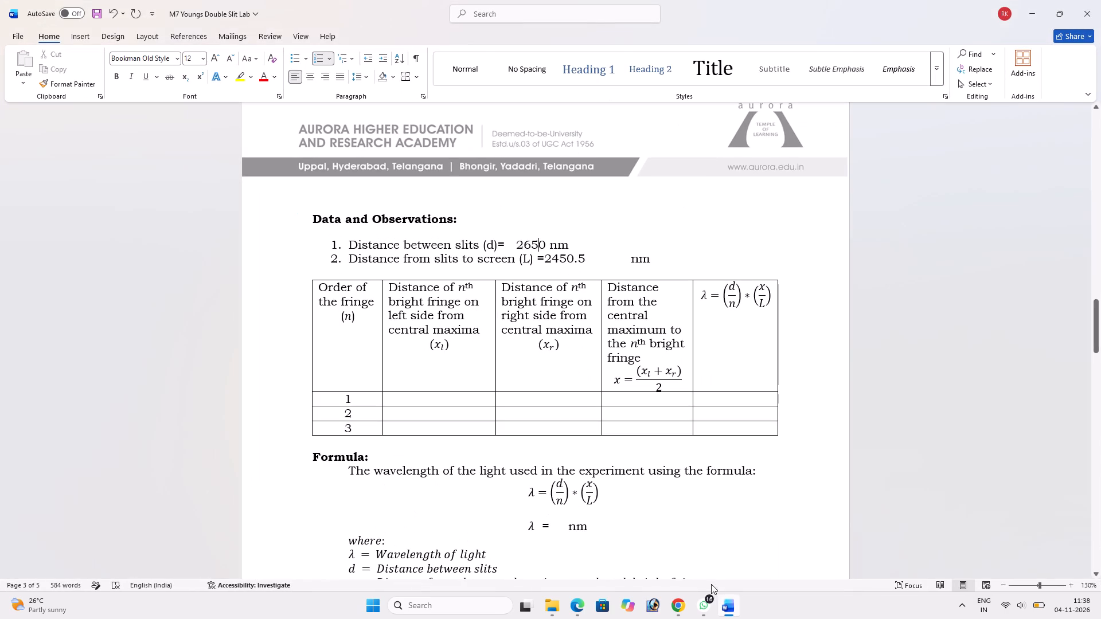
left_click(450, 399)
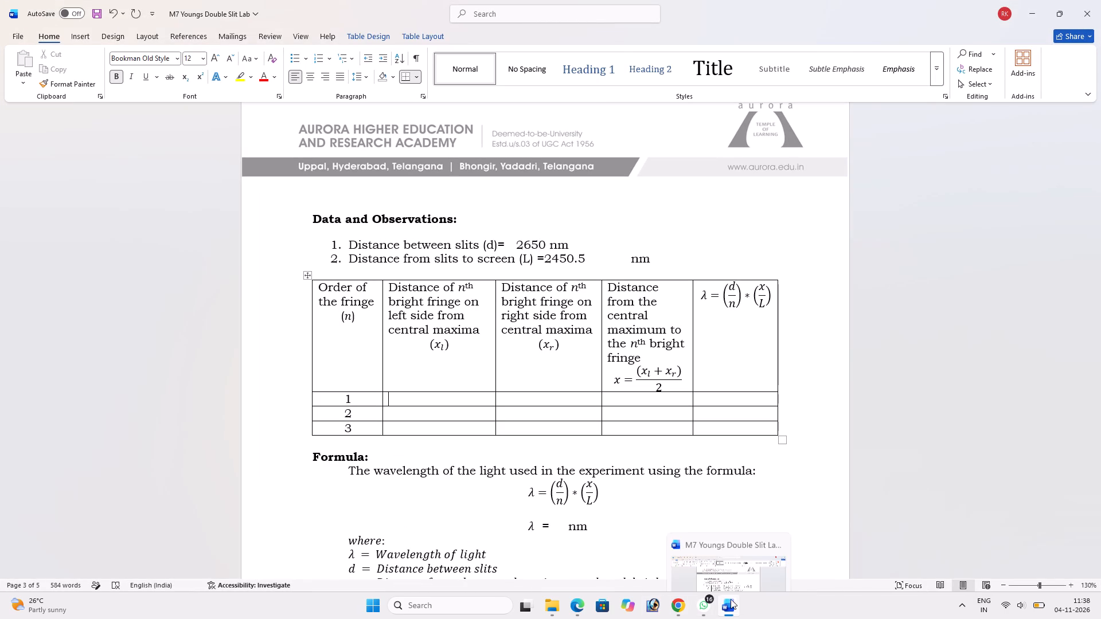
left_click(584, 604)
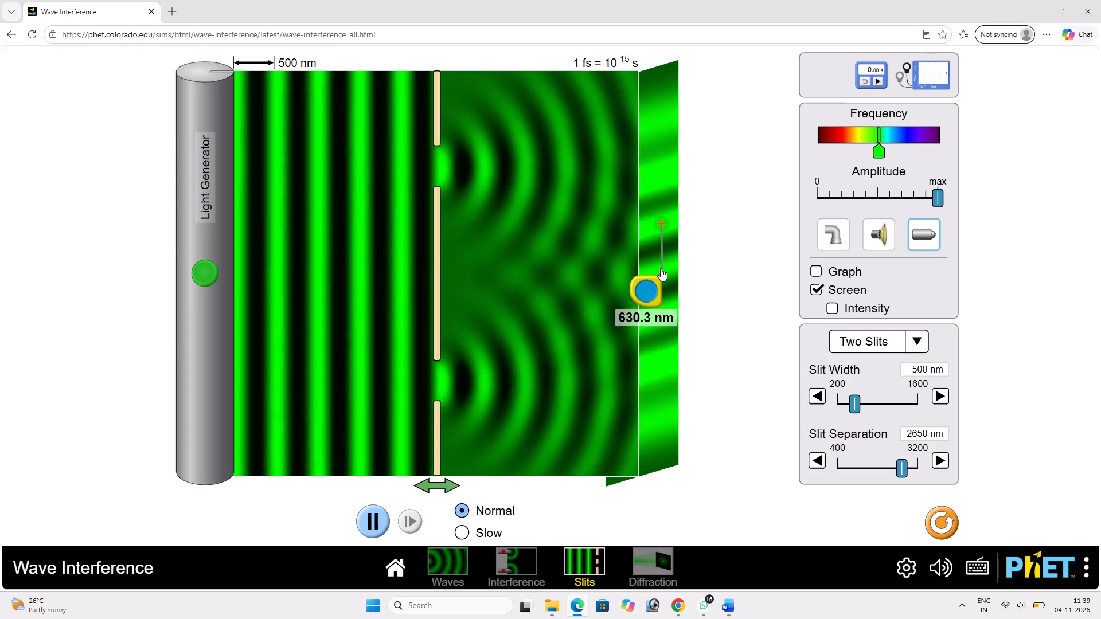
left_click(663, 272)
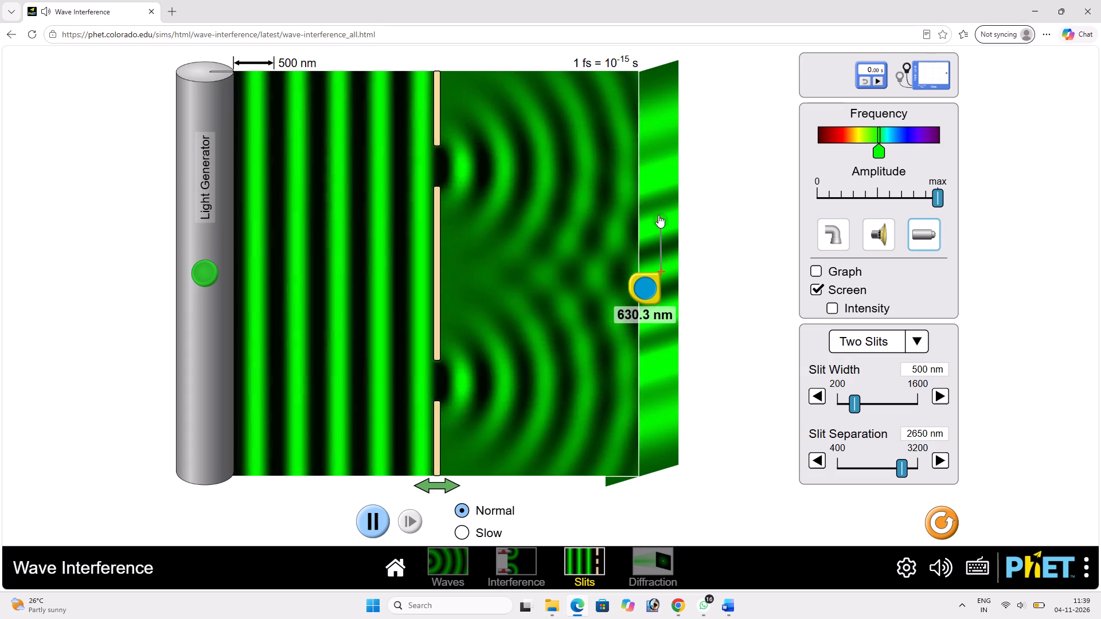
left_click(657, 219)
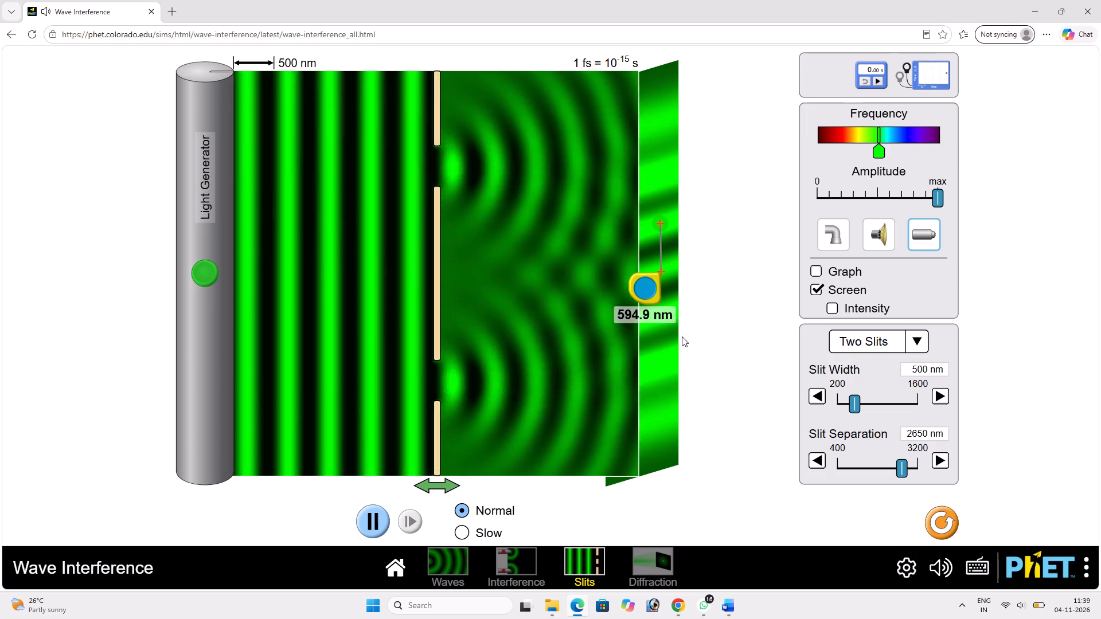
In the Word lab document, enter 594.5 as the left-side distance (xl) for fringe order 1.
left_click(731, 597)
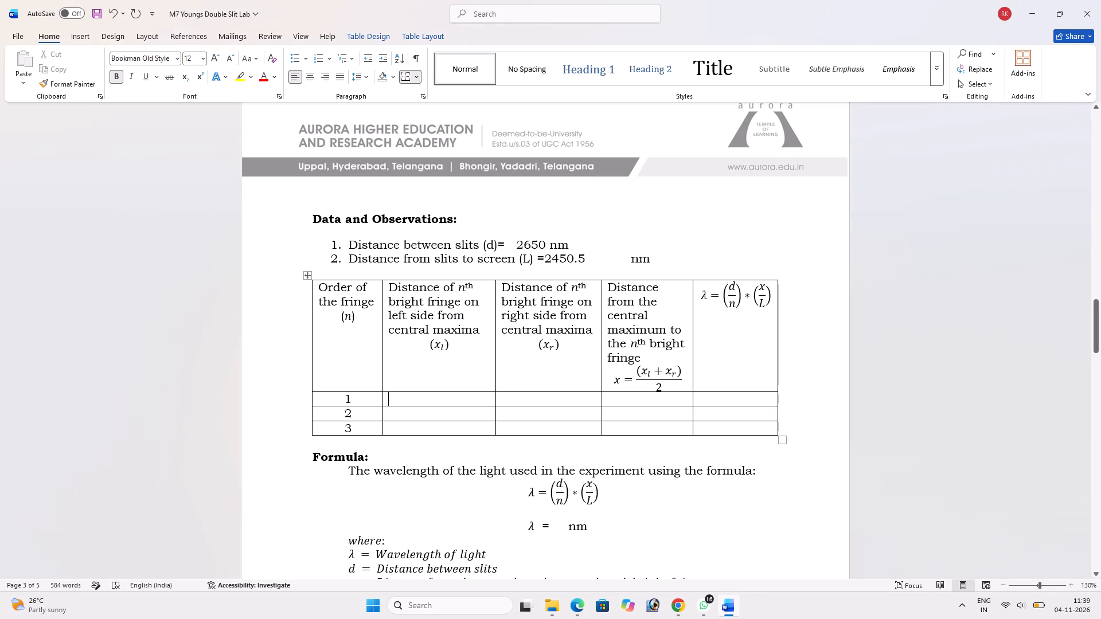
left_click(580, 604)
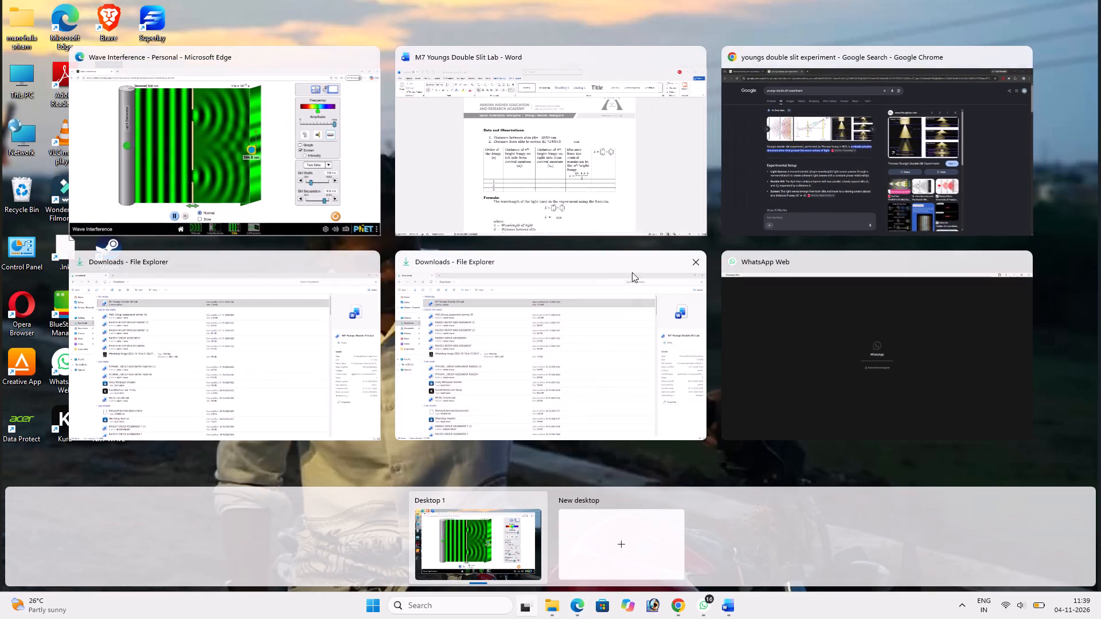
left_click(600, 225)
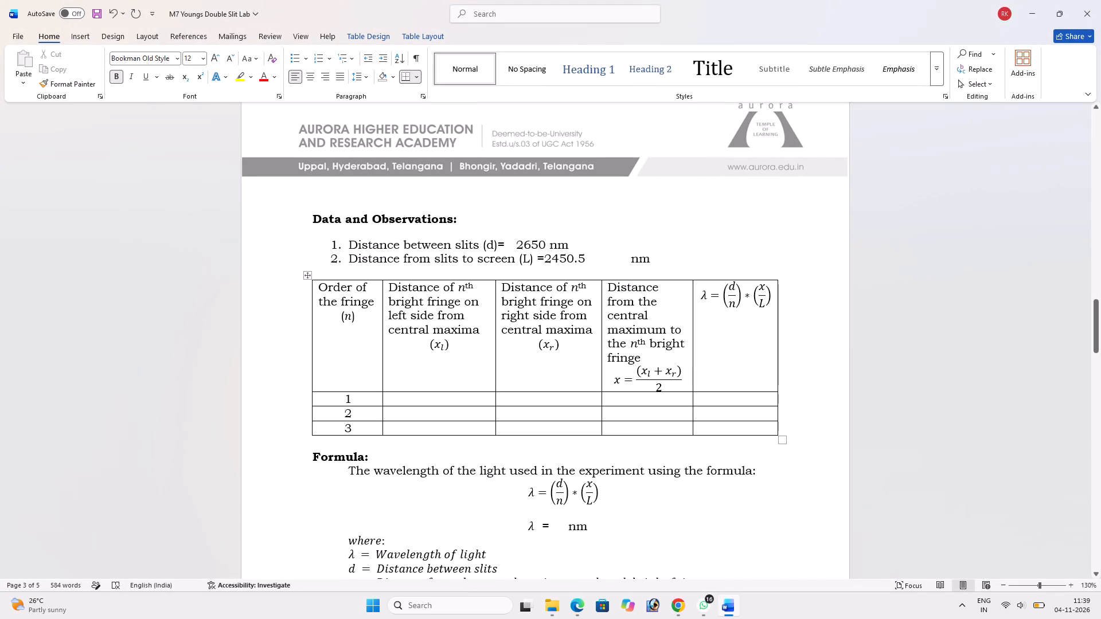
left_click(463, 398)
type("59")
key("4")
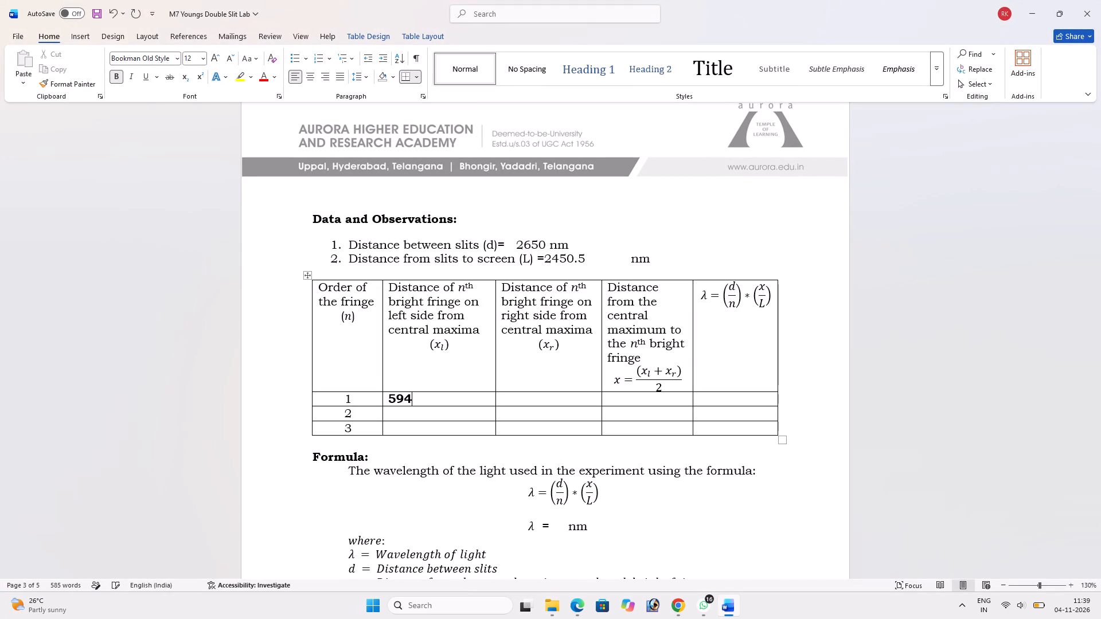
type(".5")
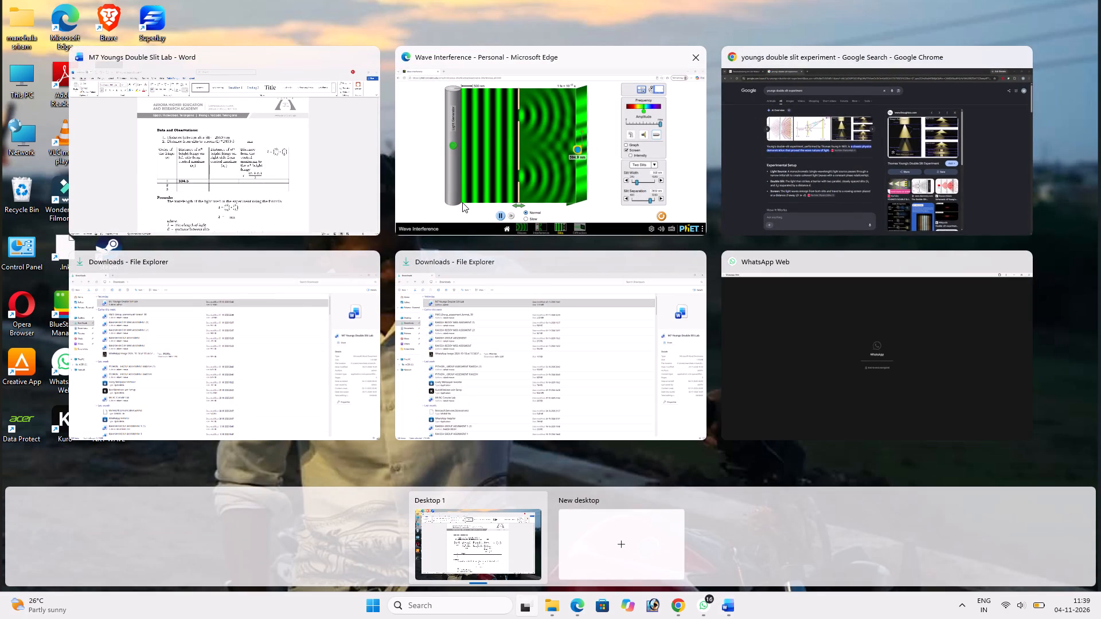
Switch back to the simulation and measure from the central maximum up to the second bright fringe with the measuring tape.
right_click(462, 202)
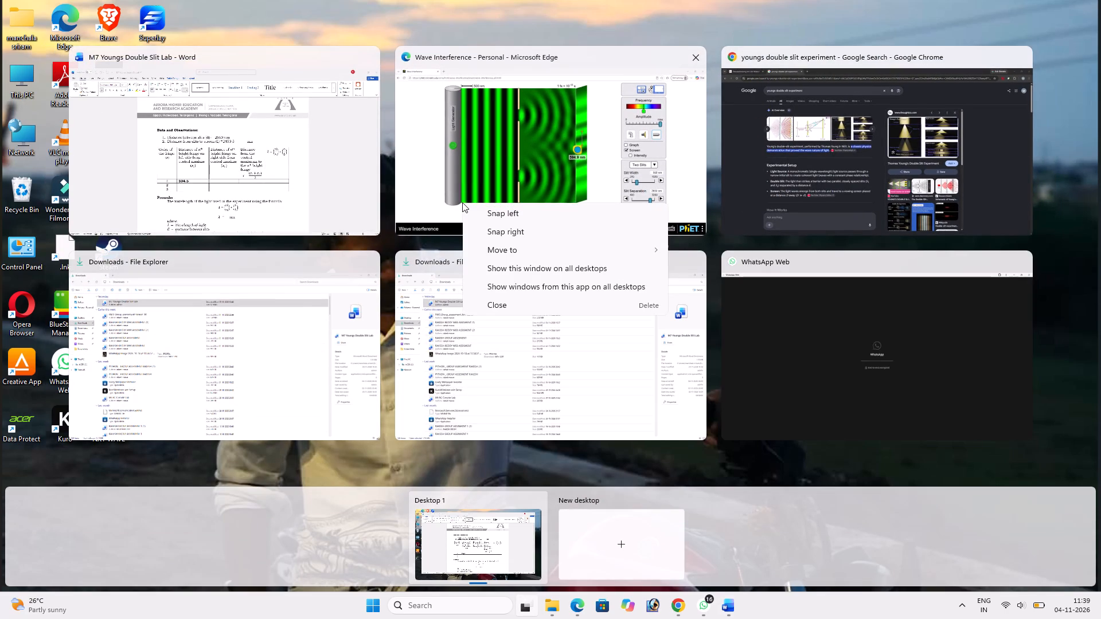
left_click(506, 138)
left_click(506, 138)
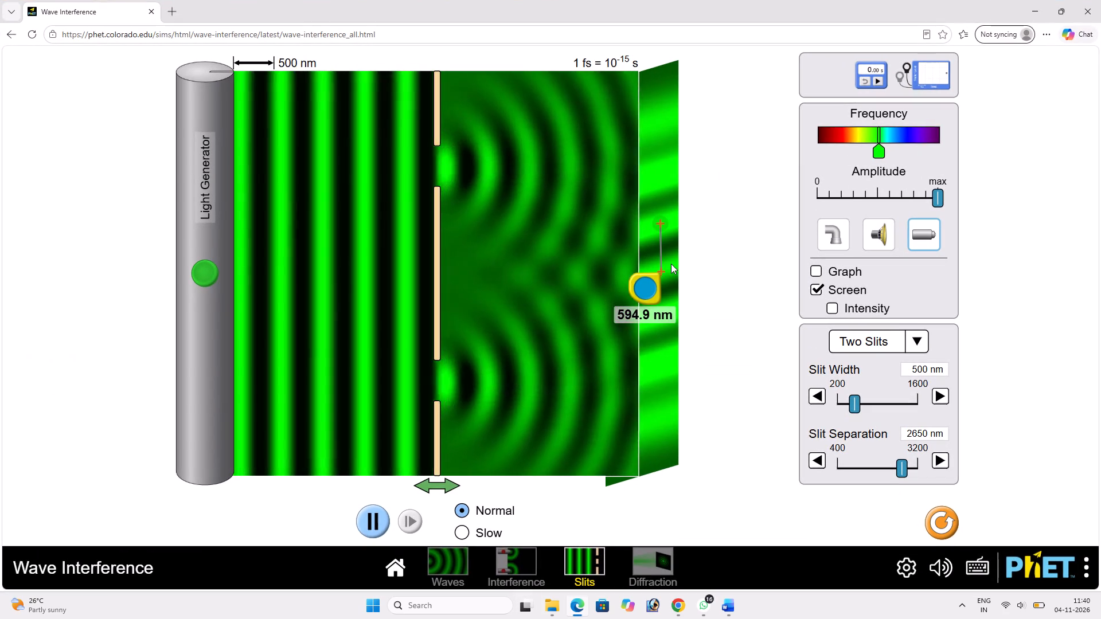
right_click_drag(650, 280, 650, 275)
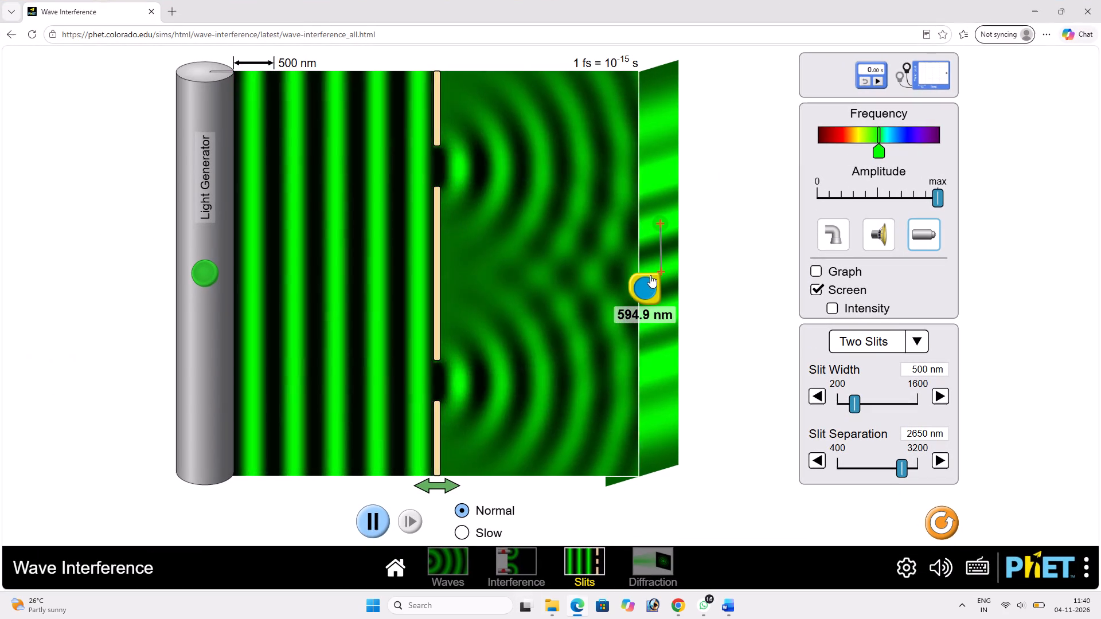
right_click_drag(650, 275, 652, 268)
left_click_drag(638, 285, 644, 267)
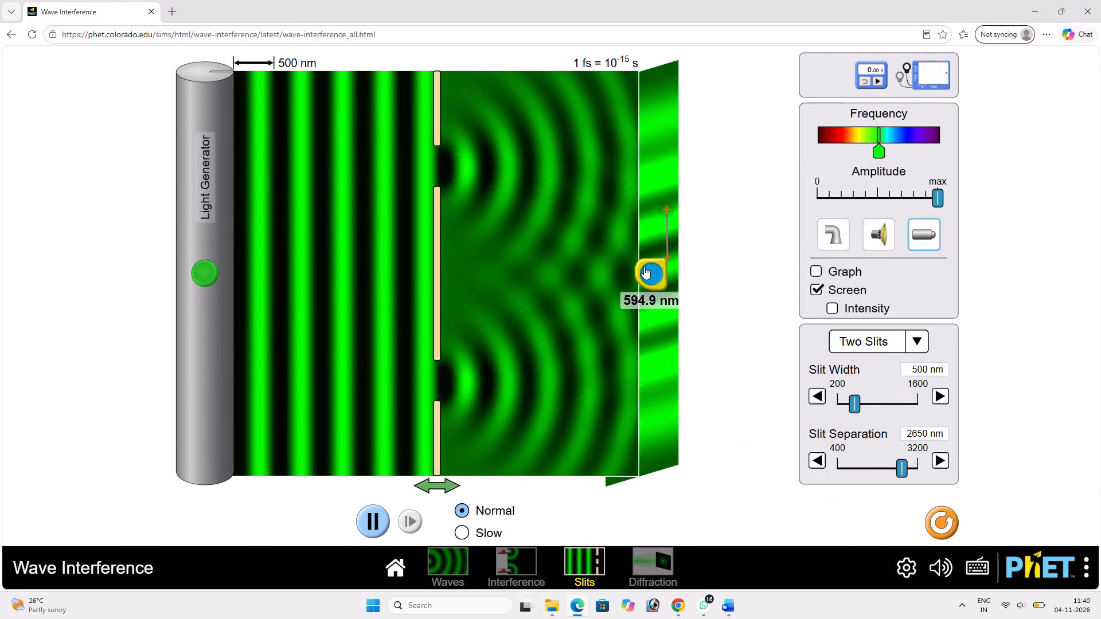
left_click_drag(644, 267, 641, 237)
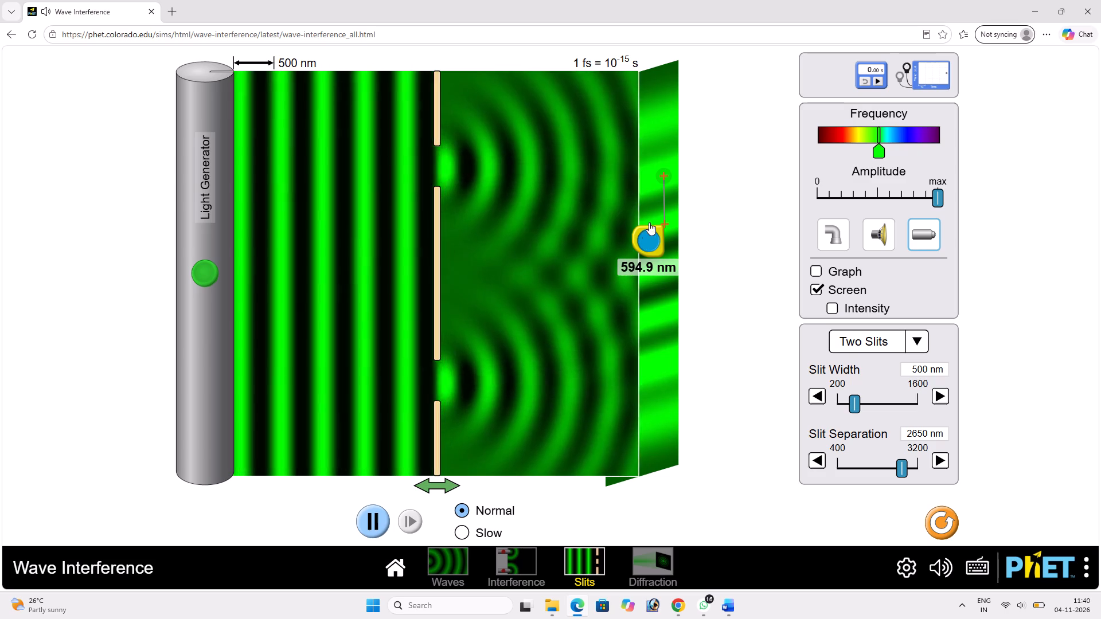
left_click(663, 177)
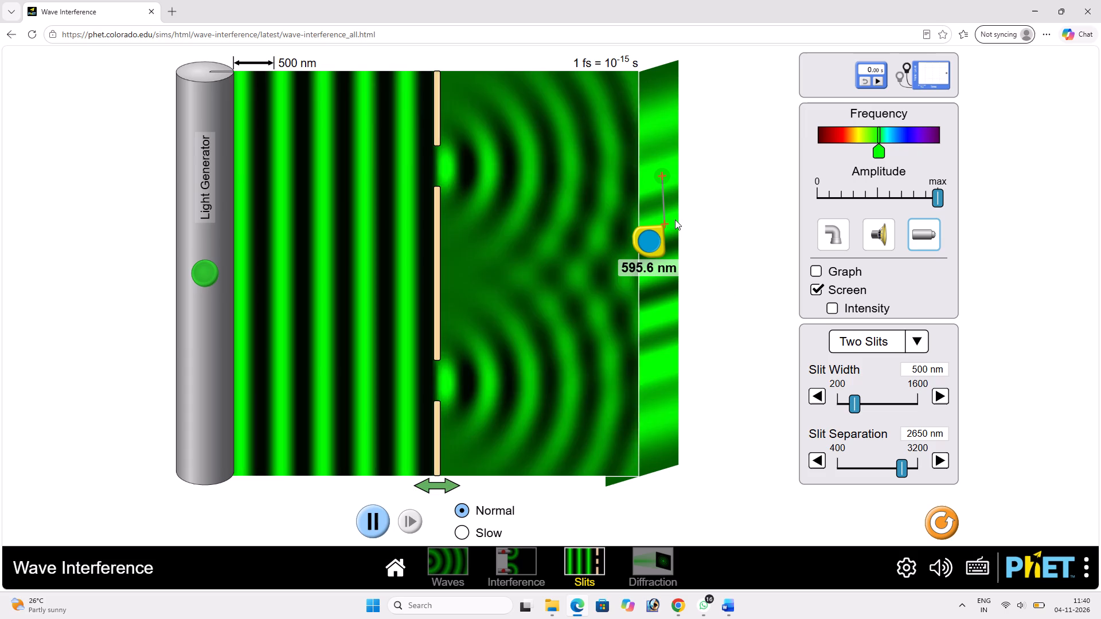
left_click_drag(666, 225, 660, 261)
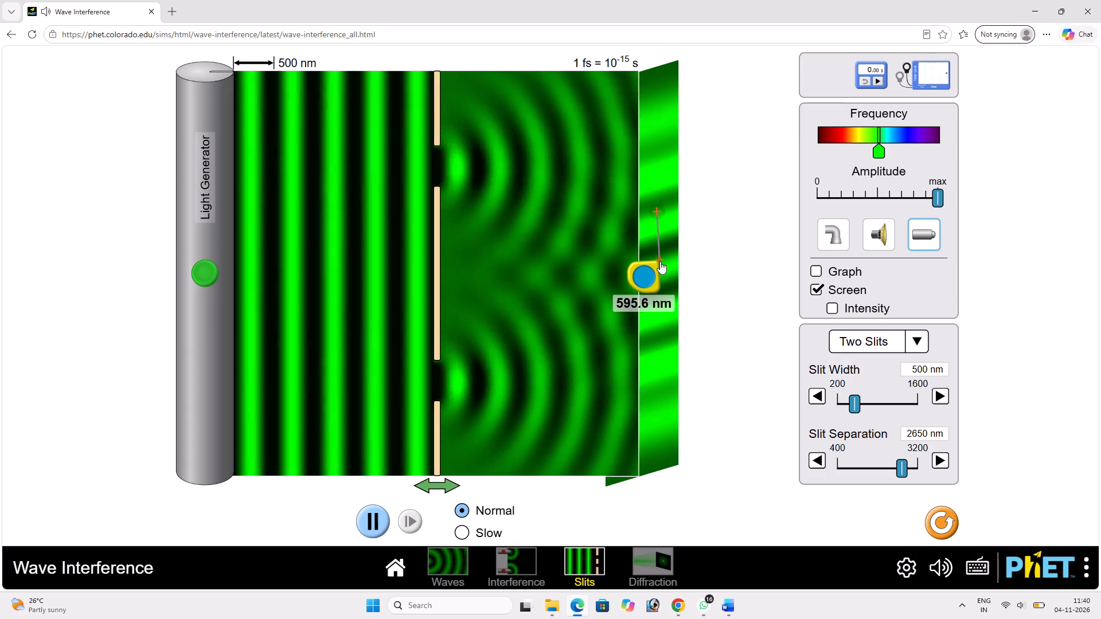
left_click_drag(660, 261, 661, 269)
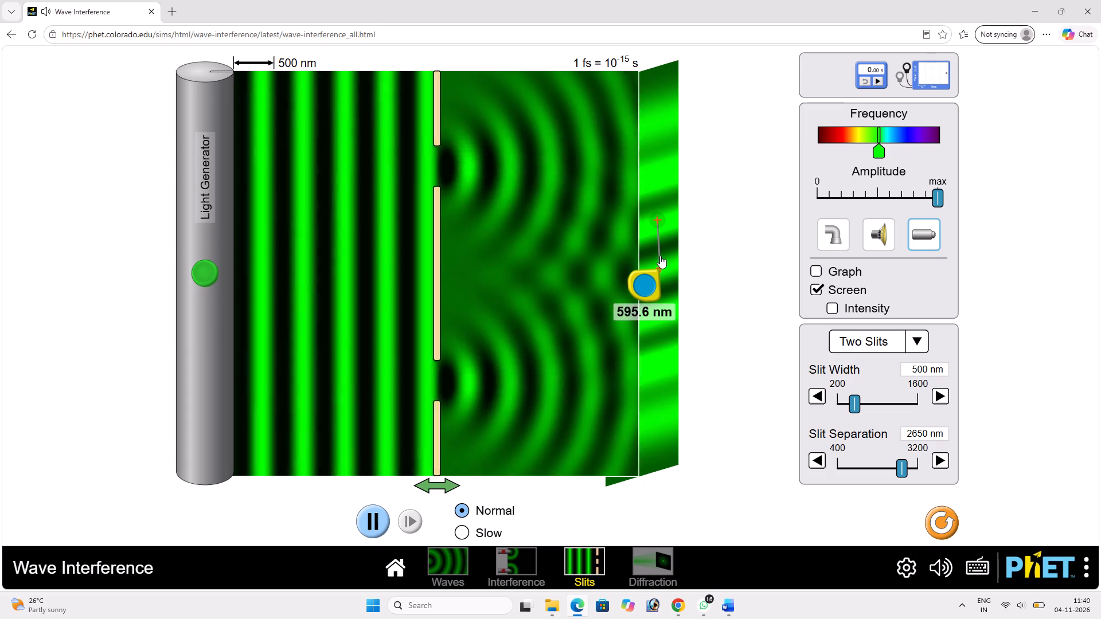
left_click_drag(659, 222, 660, 186)
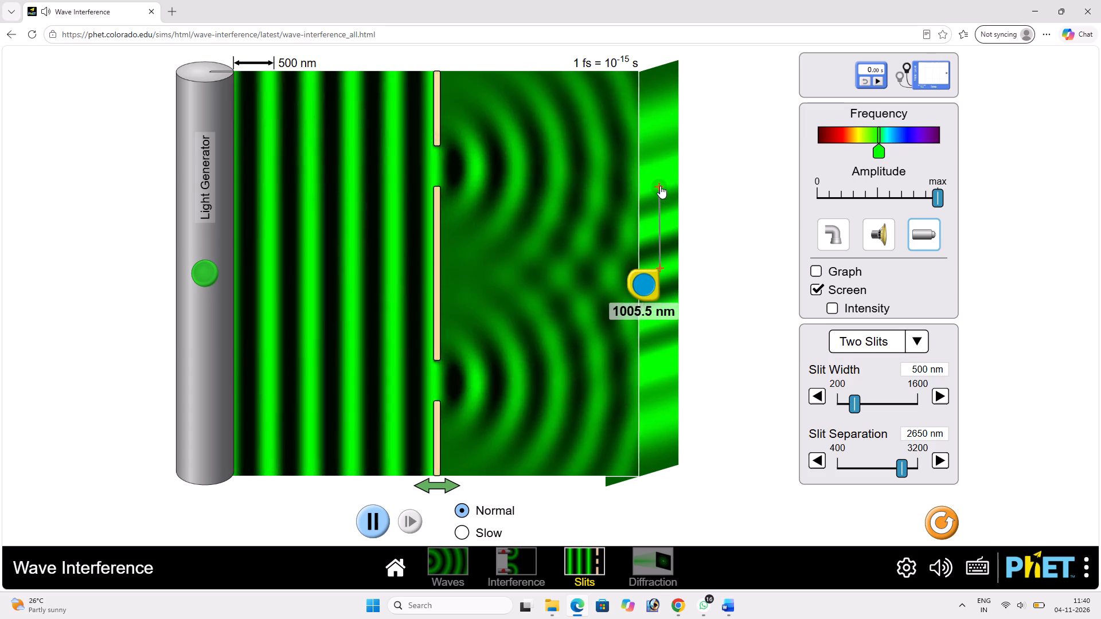
left_click_drag(660, 186, 660, 183)
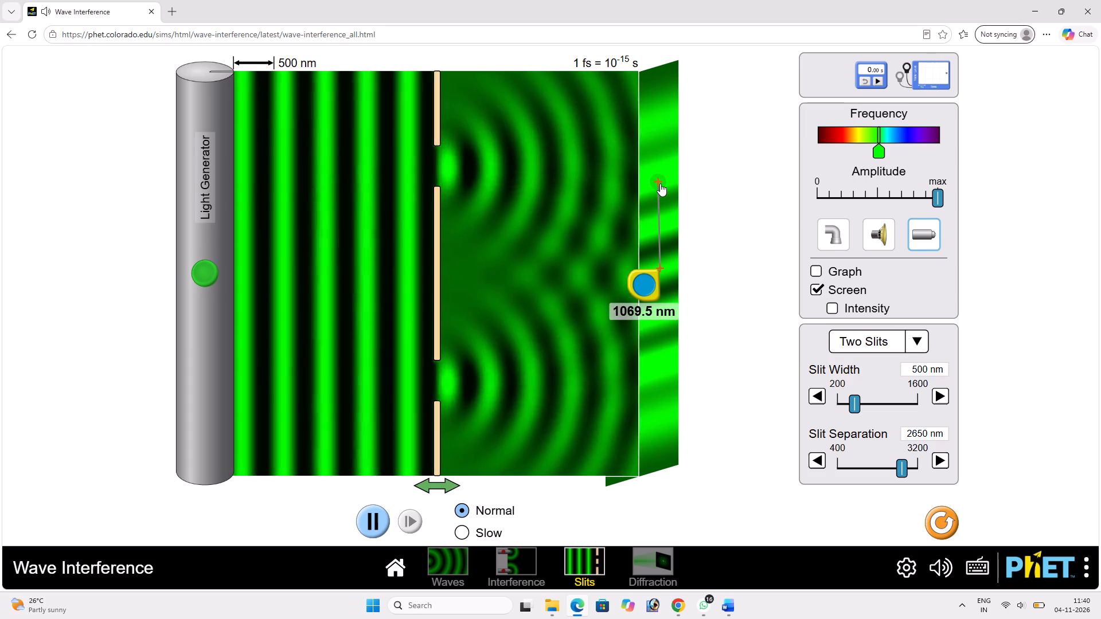
left_click_drag(660, 183, 659, 181)
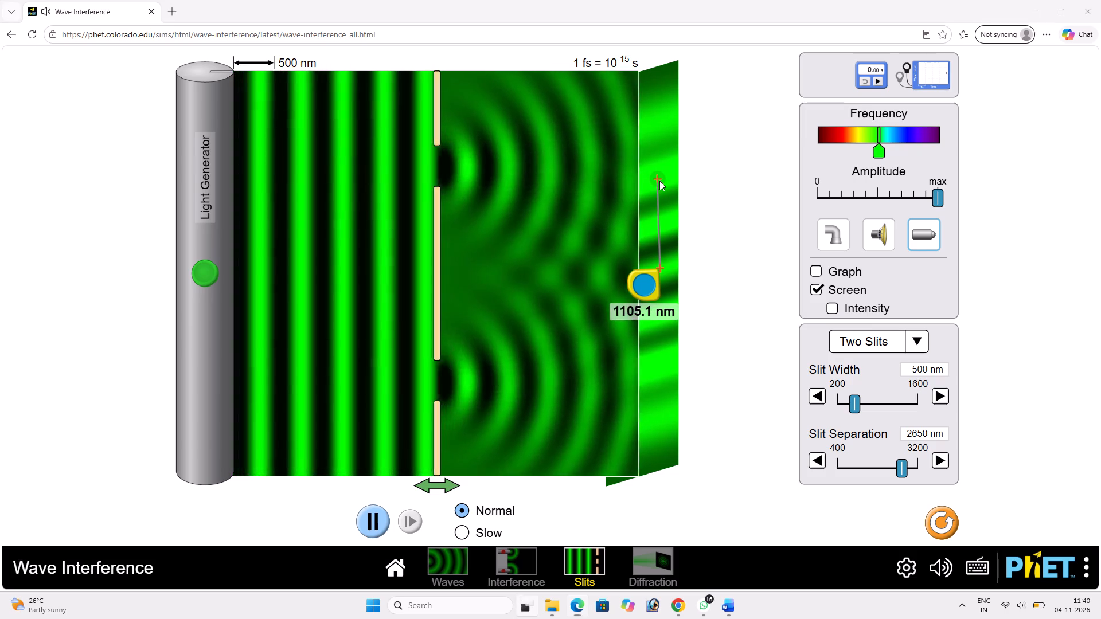
In the Word lab document, enter 1101.5 as the left-side distance (xl) for fringe order 2.
left_click(630, 172)
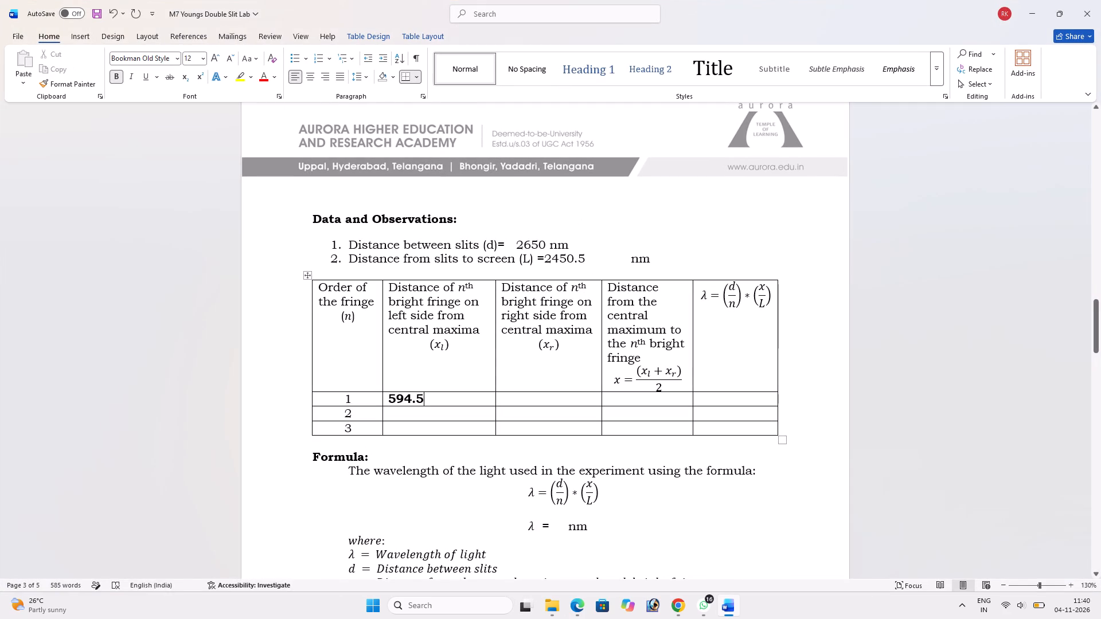
left_click(449, 417)
type("110")
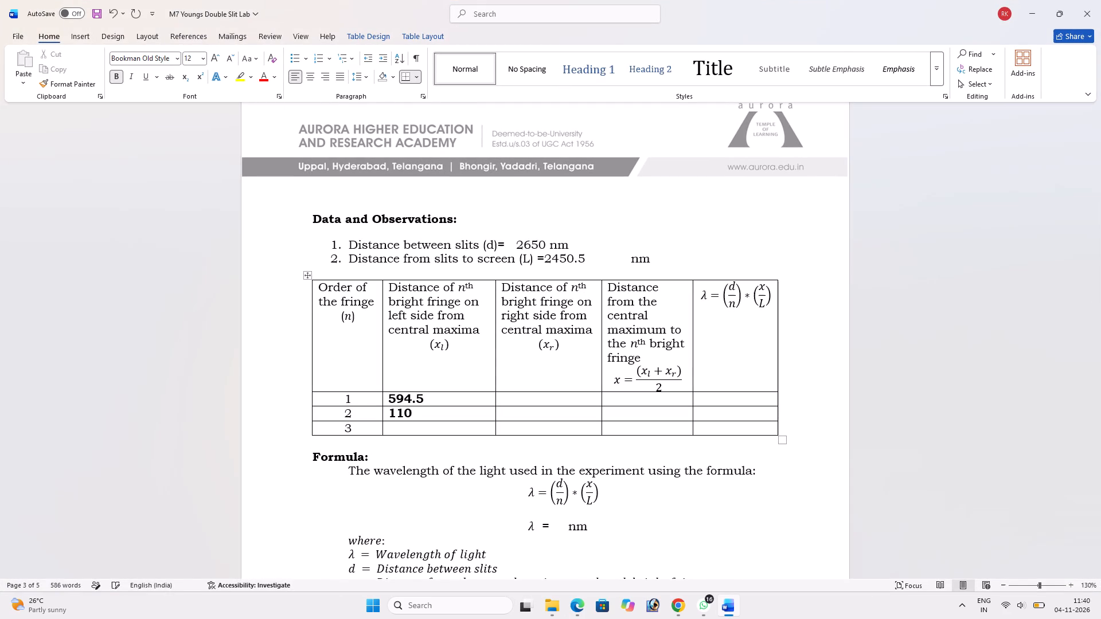
key("1")
type(".5")
In the Word lab document, replace the left-side distance (xl) for fringe order 2 with 1105.1, checking it against the simulation's tape reading.
scroll(449, 417, "down", 1)
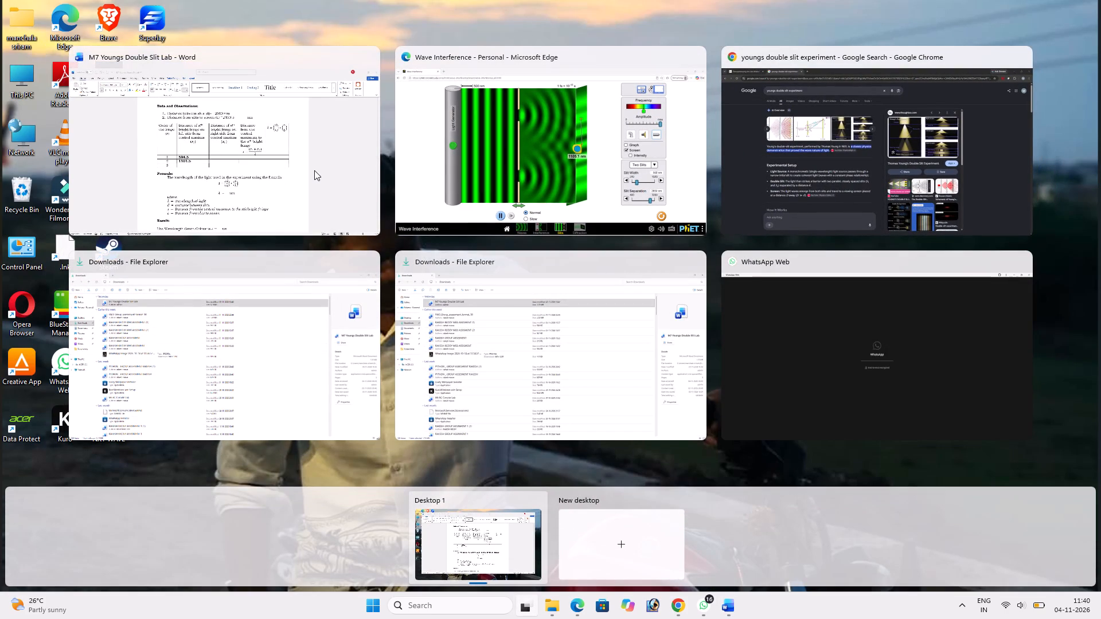
left_click(297, 178)
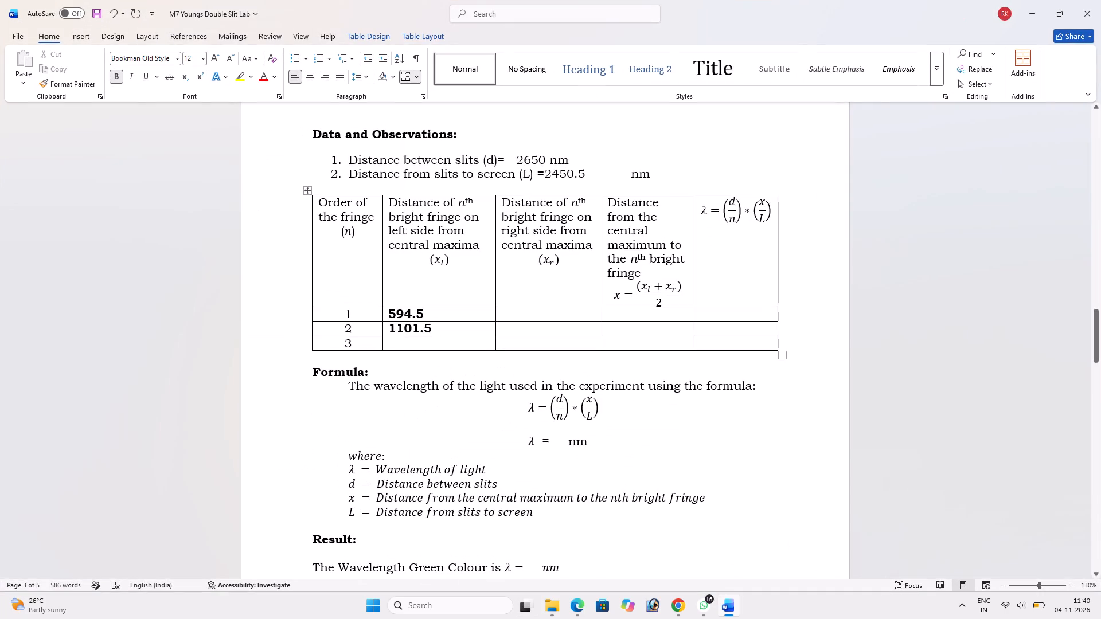
left_click(434, 165)
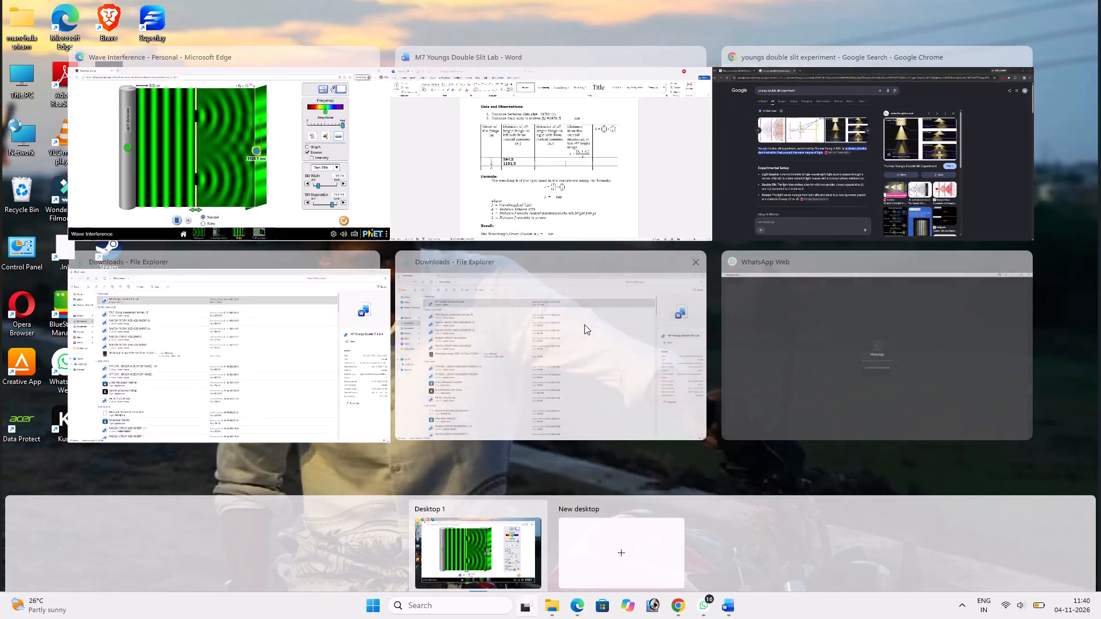
left_click(580, 193)
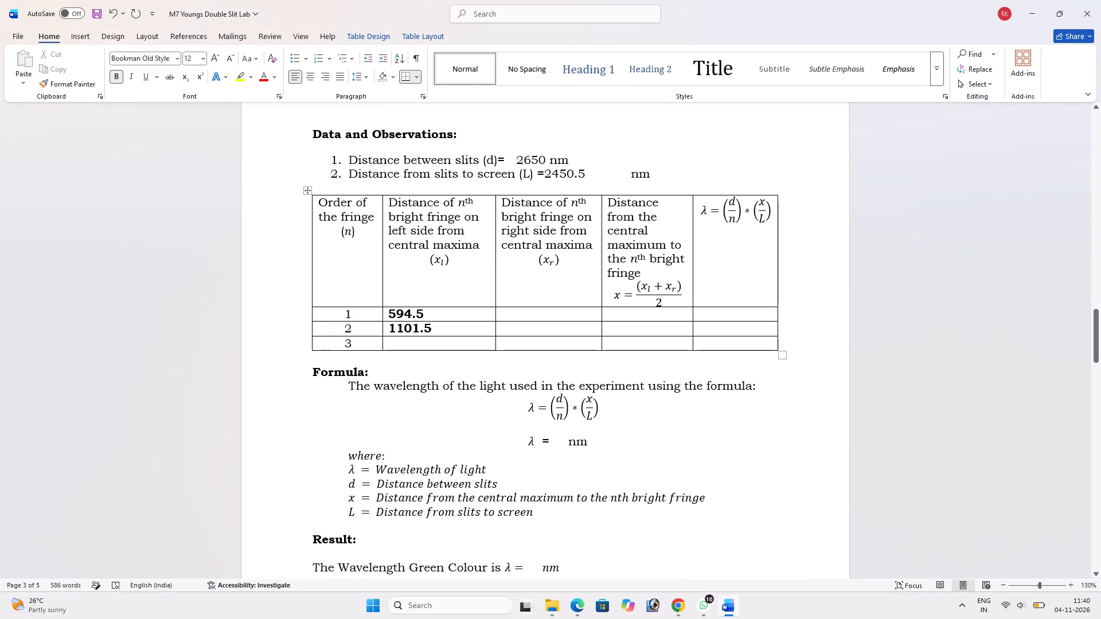
left_click(441, 329)
key("BackSpace")
key("BackSpace")
key("BackSpace")
key("BackSpace")
key("BackSpace")
key("BackSpace")
key("BackSpace")
key("BackSpace")
key("BackSpace")
key("BackSpace")
key("BackSpace")
key("BackSpace")
key("BackSpace")
key("BackSpace")
key("BackSpace")
type("11")
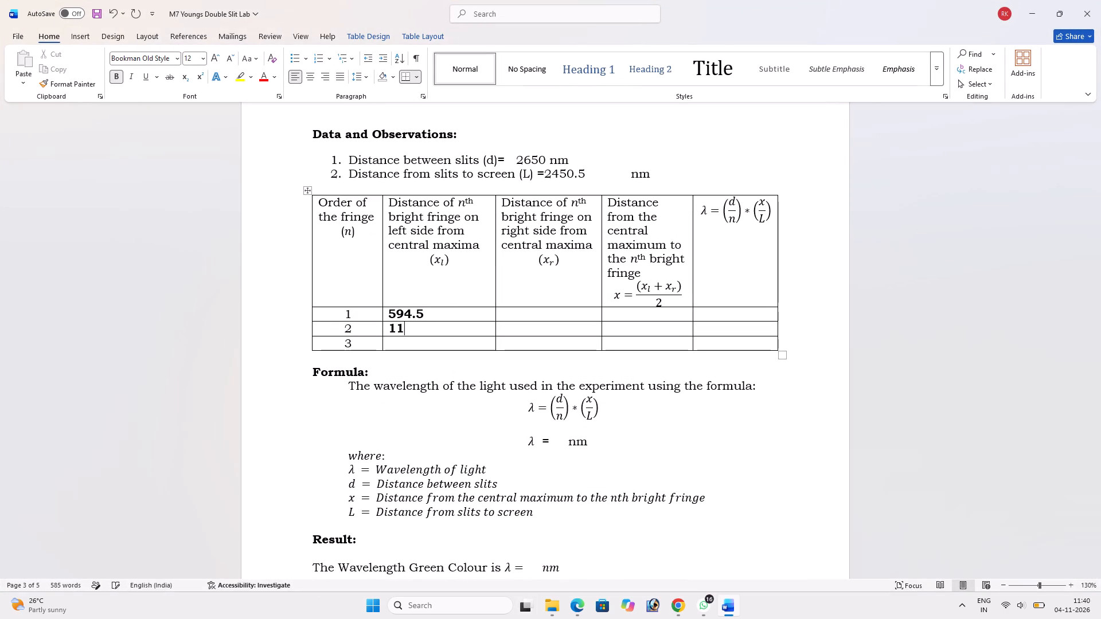
type("05")
key("period")
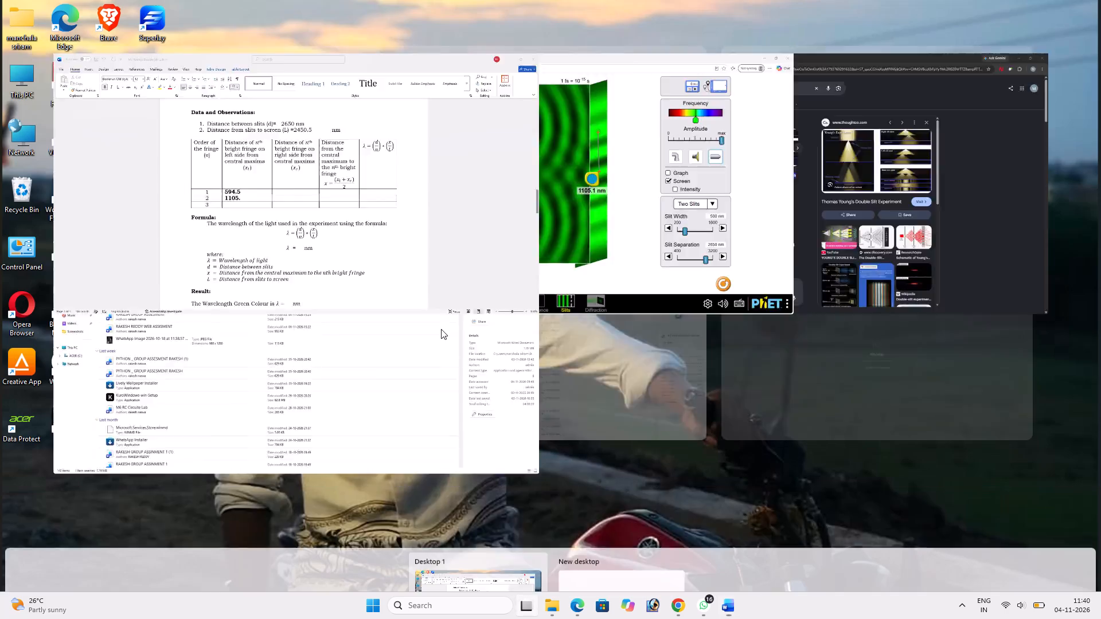
left_click(537, 126)
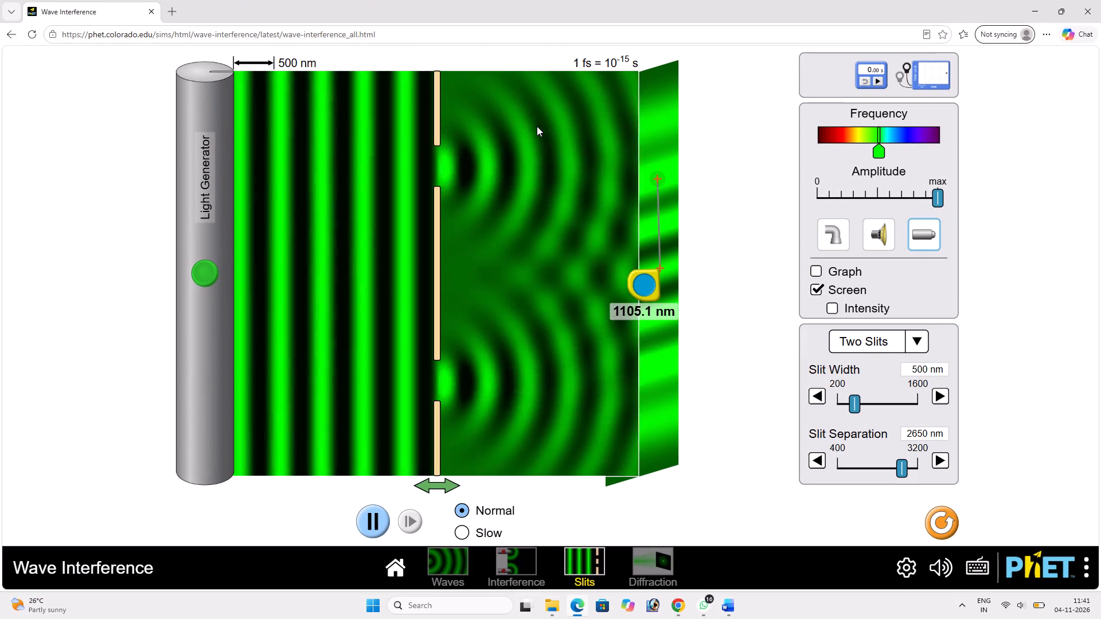
left_click_drag(536, 105, 525, 152)
right_click(525, 152)
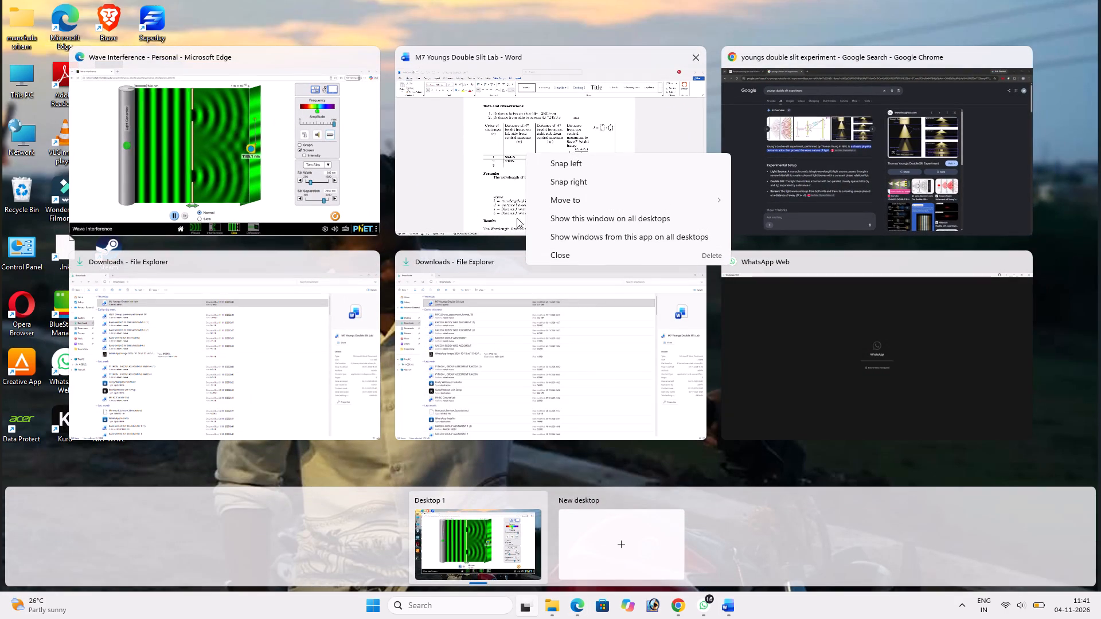
left_click(511, 186)
left_click(512, 182)
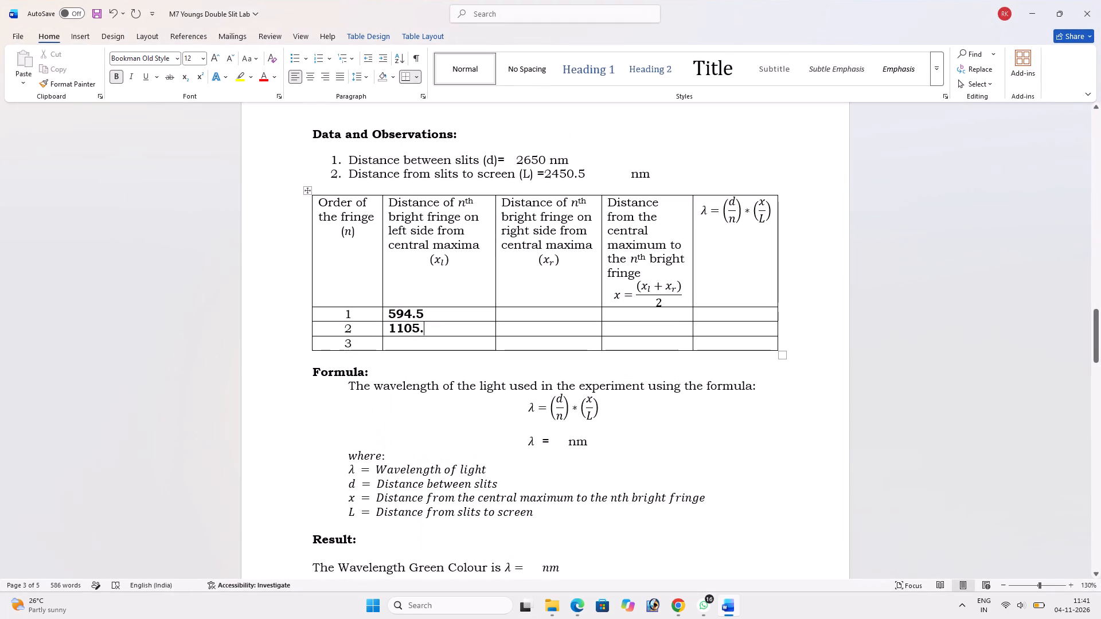
left_click(460, 322)
key("1")
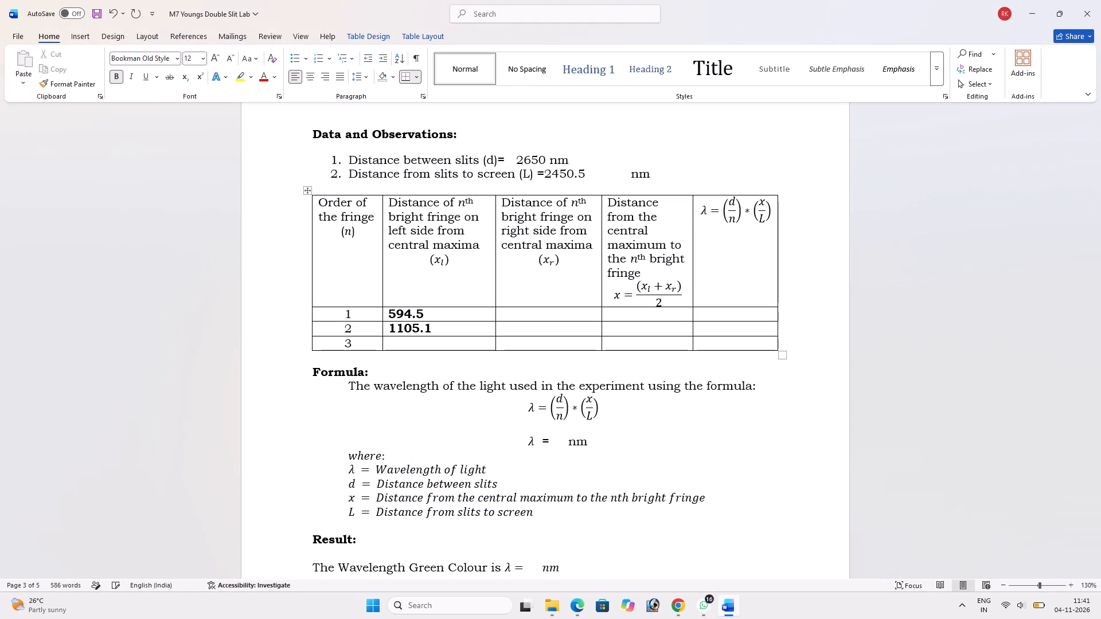
key("BackSpace")
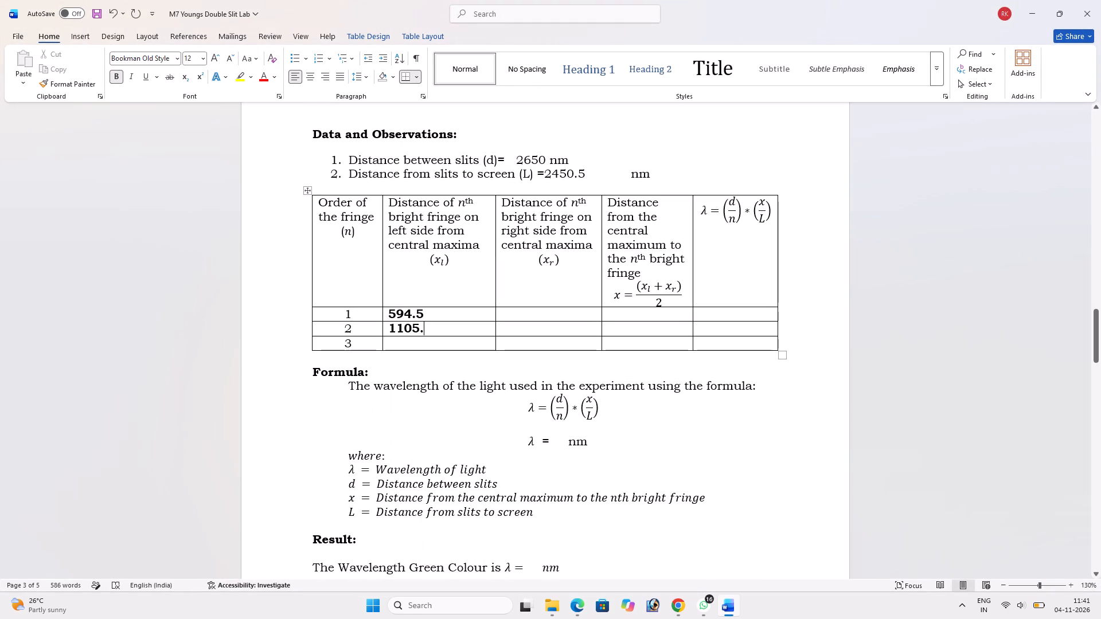
left_click(427, 331)
key("1")
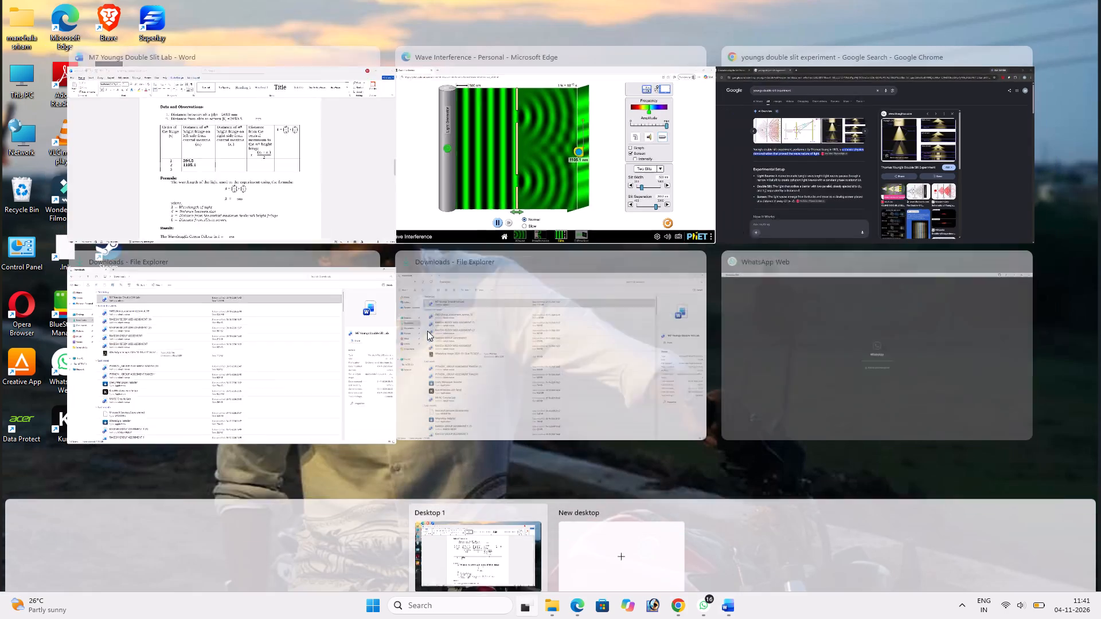
Switch to the Wave Interference simulation and extend the measuring tape from the central maximum up to the third bright fringe.
left_click(480, 177)
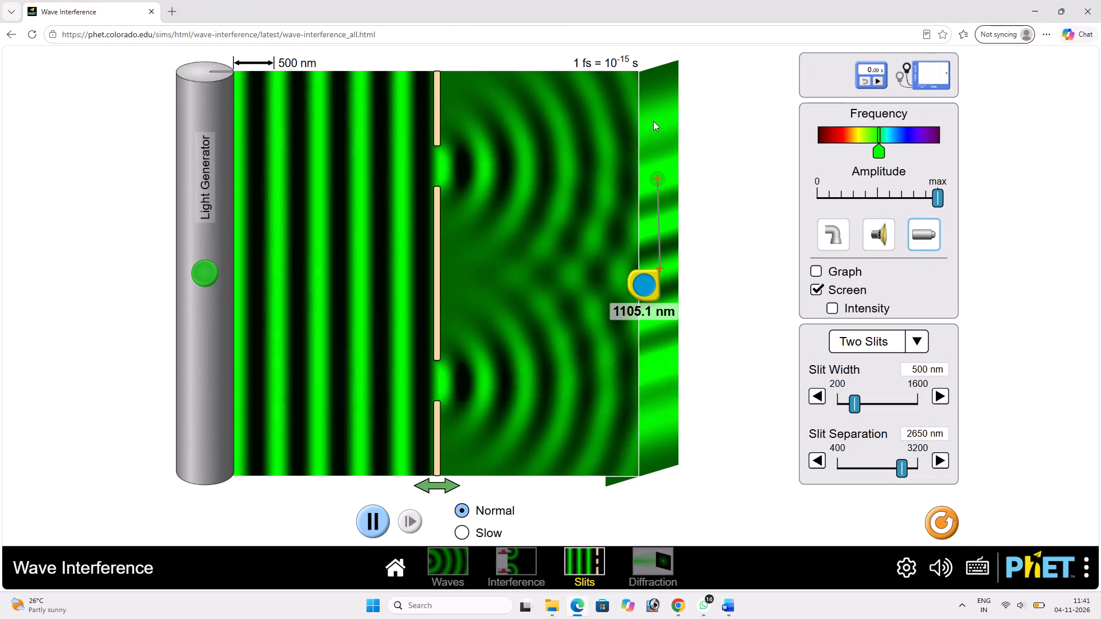
left_click_drag(659, 178, 659, 170)
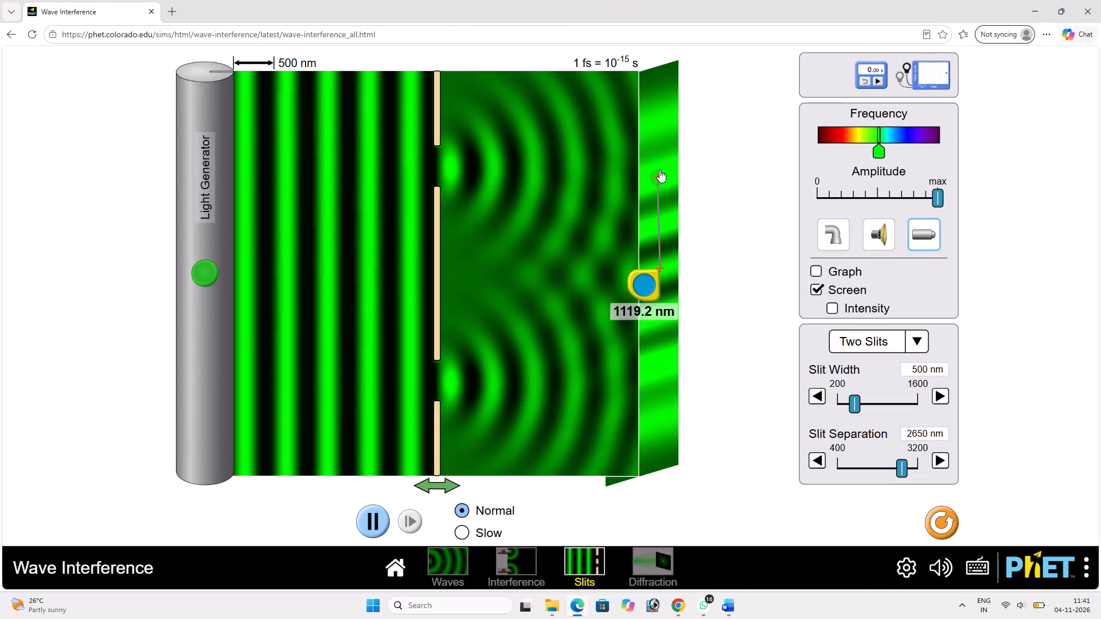
left_click_drag(659, 170, 658, 125)
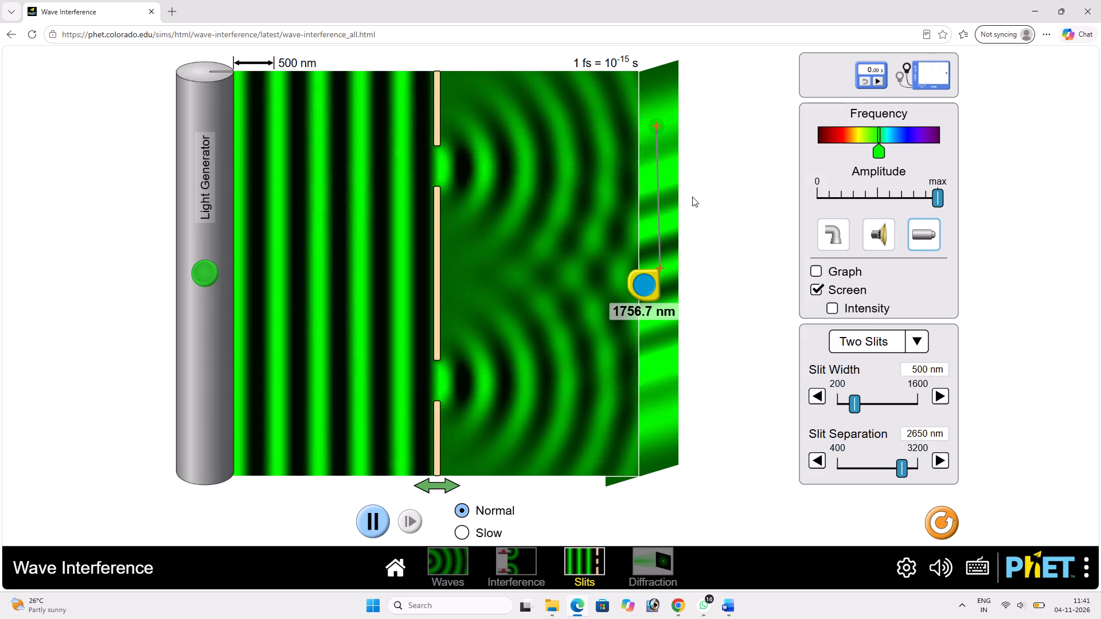
In the Word lab document, enter 1756.7 as the left-side distance (xl) for fringe order 3, rechecking the simulation's tape reading.
left_click(649, 178)
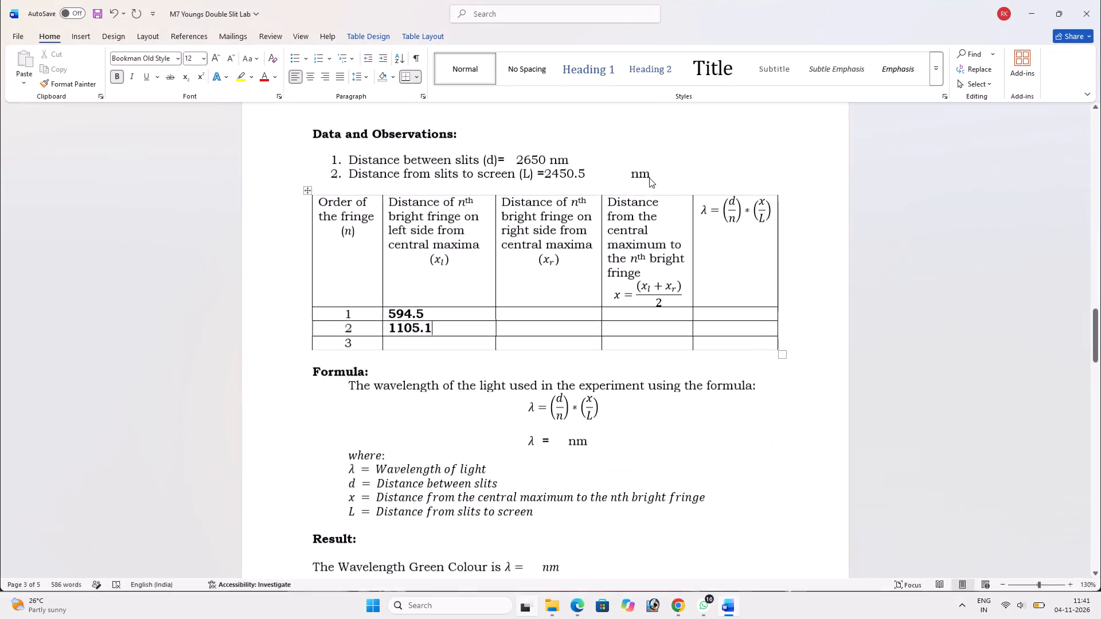
left_click(391, 344)
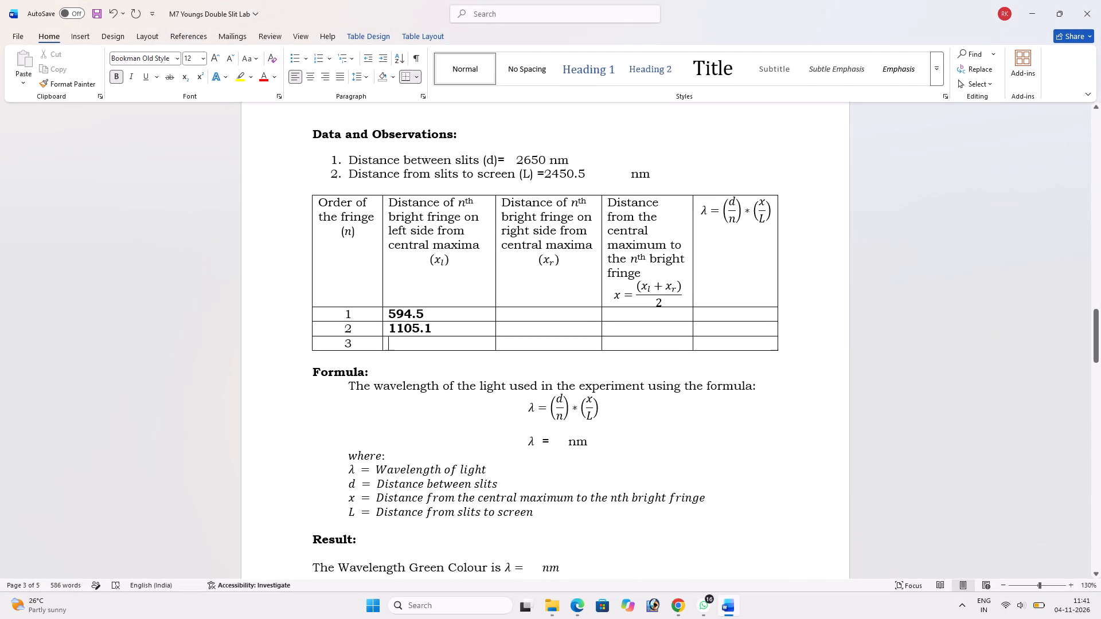
key("1")
type("756")
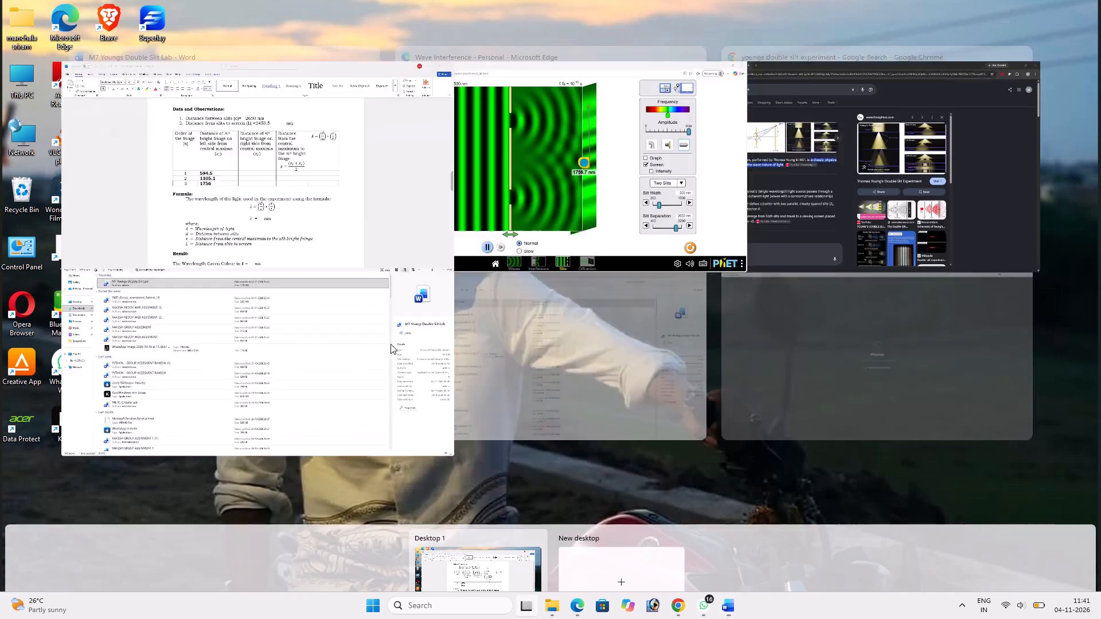
left_click(471, 178)
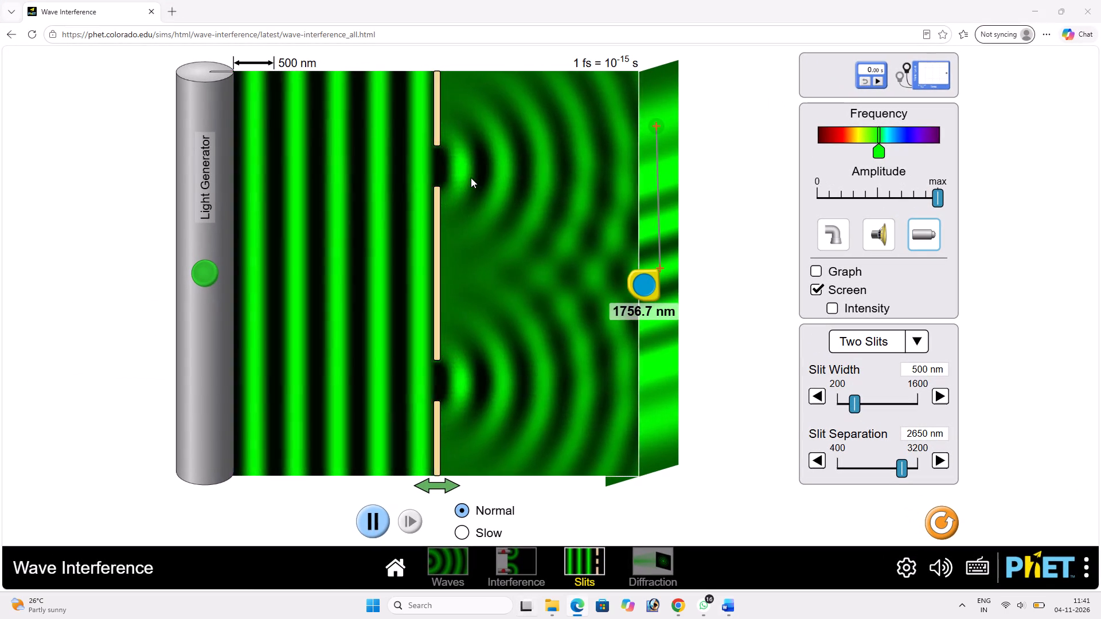
left_click(472, 169)
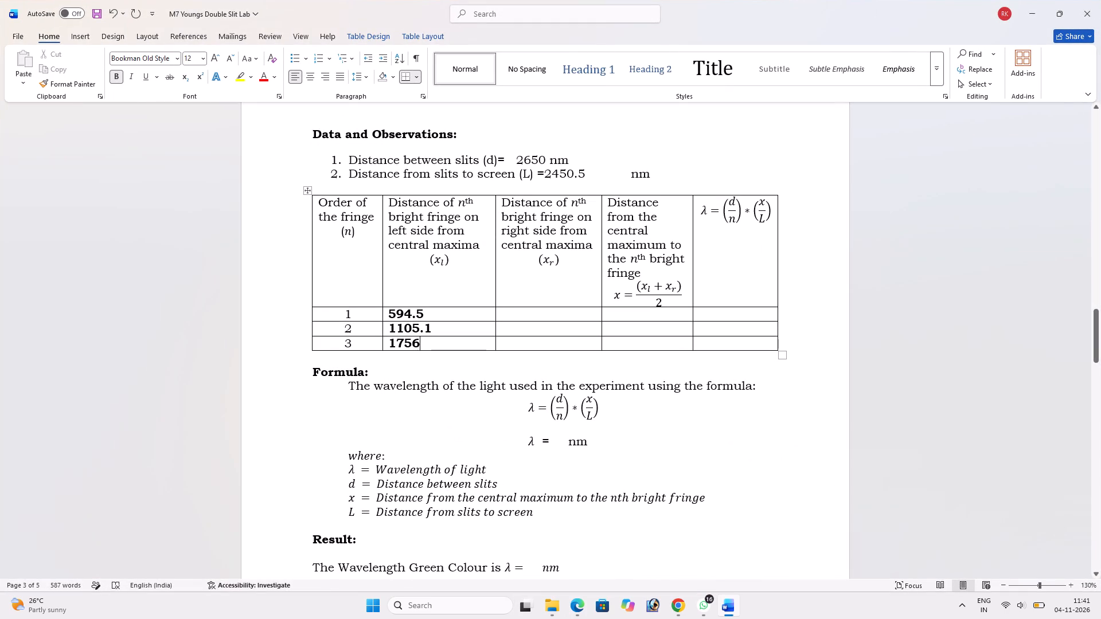
left_click(437, 346)
key("period")
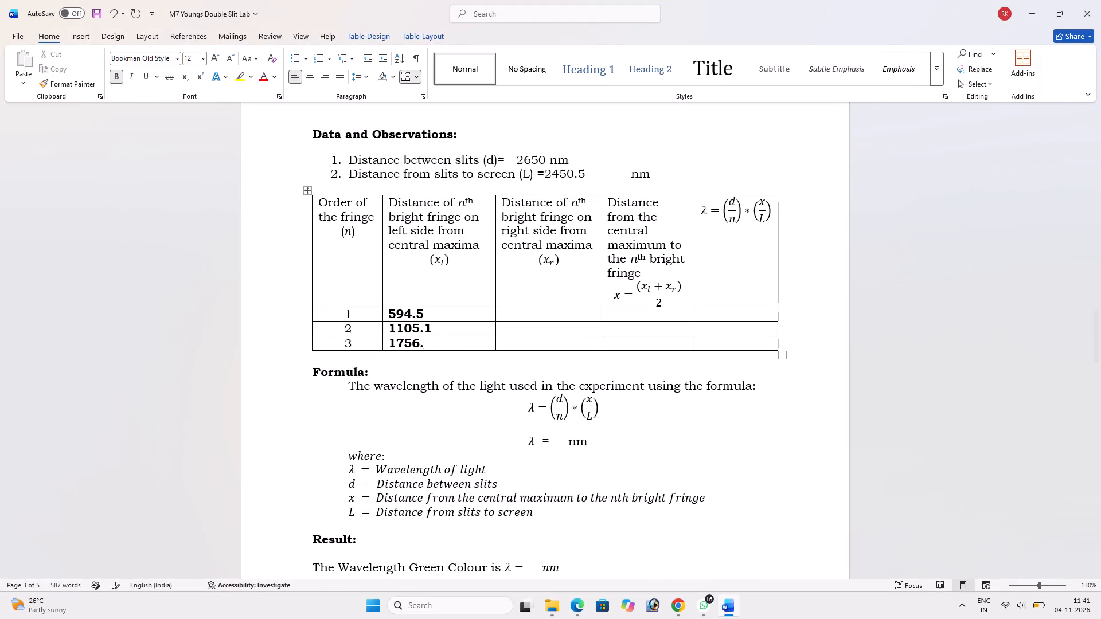
left_click(473, 206)
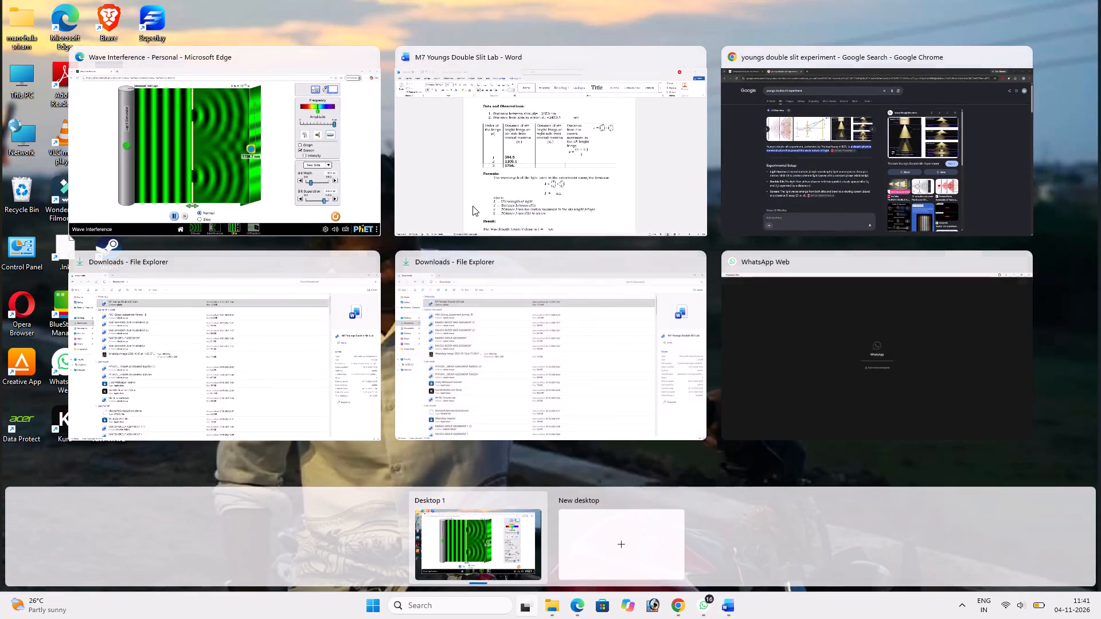
left_click(480, 185)
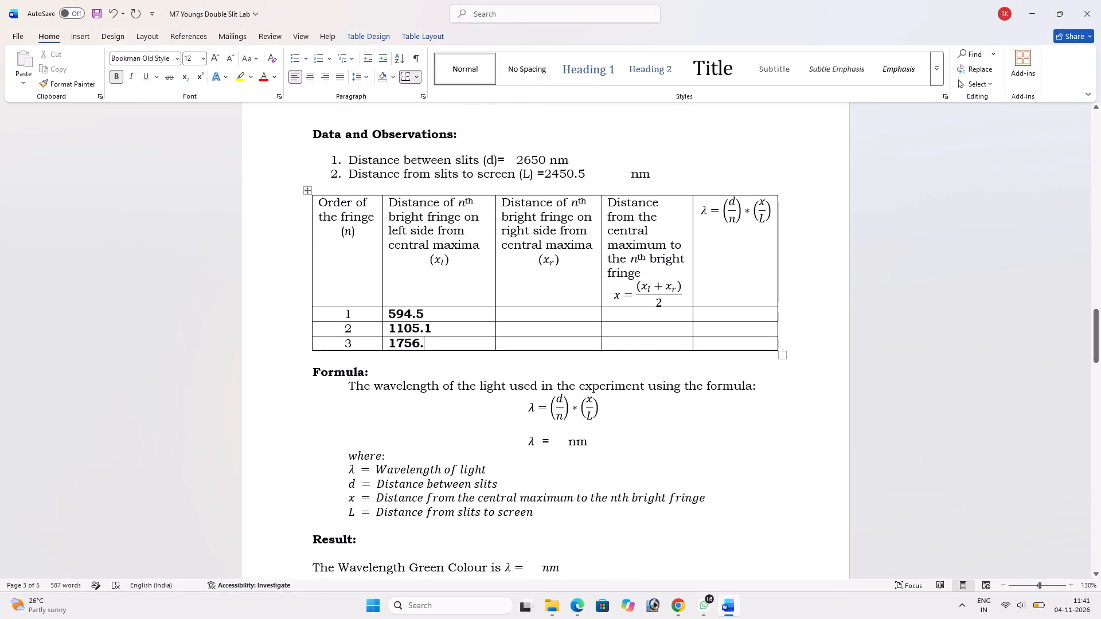
left_click(444, 344)
key("7")
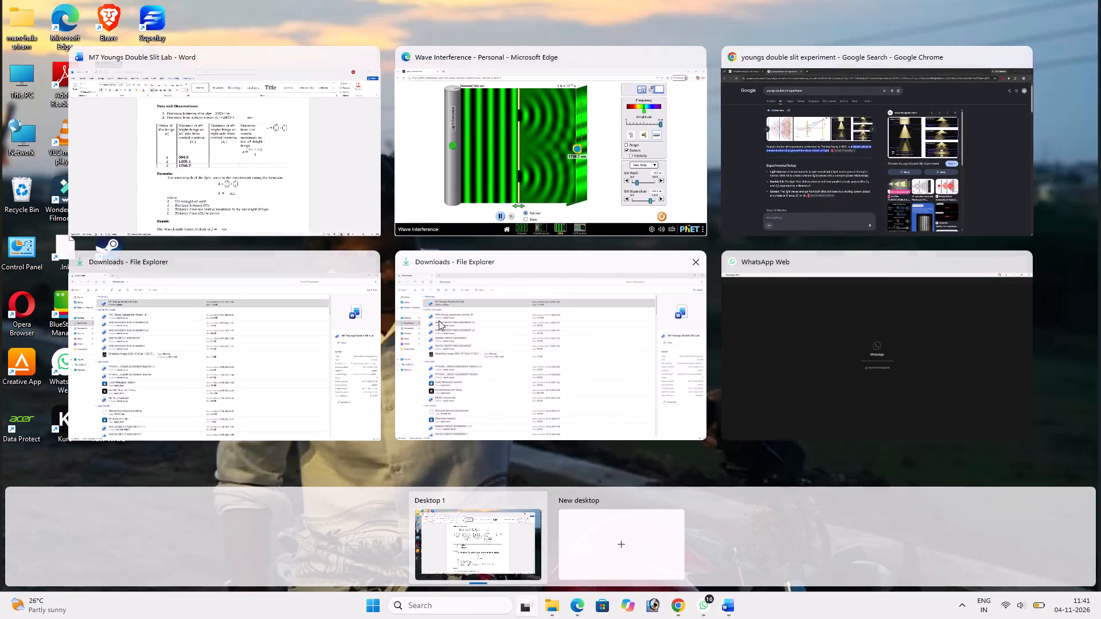
left_click(478, 225)
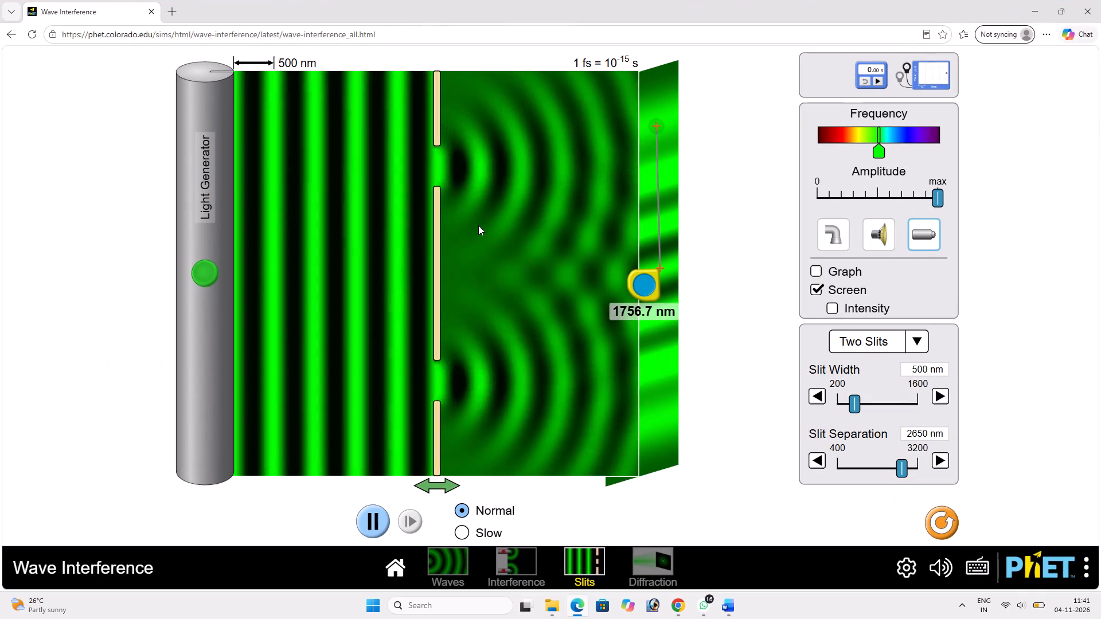
left_click(481, 217)
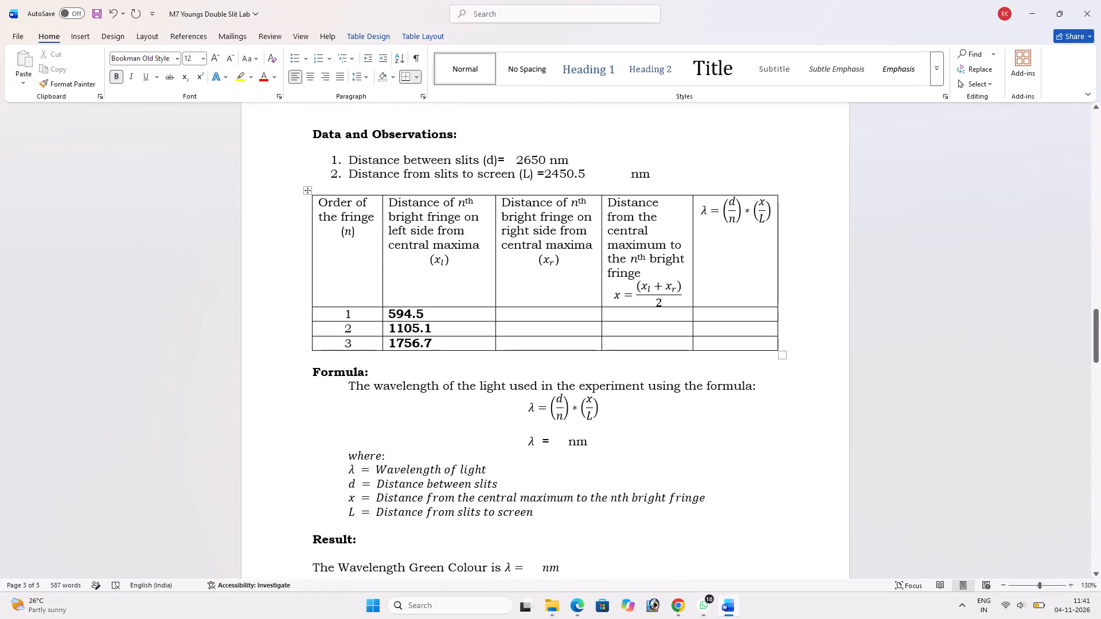
Select the order 1 right-side cell (xr), switch to the simulation and measure from the central maximum down to the first bright fringe.
left_click(550, 310)
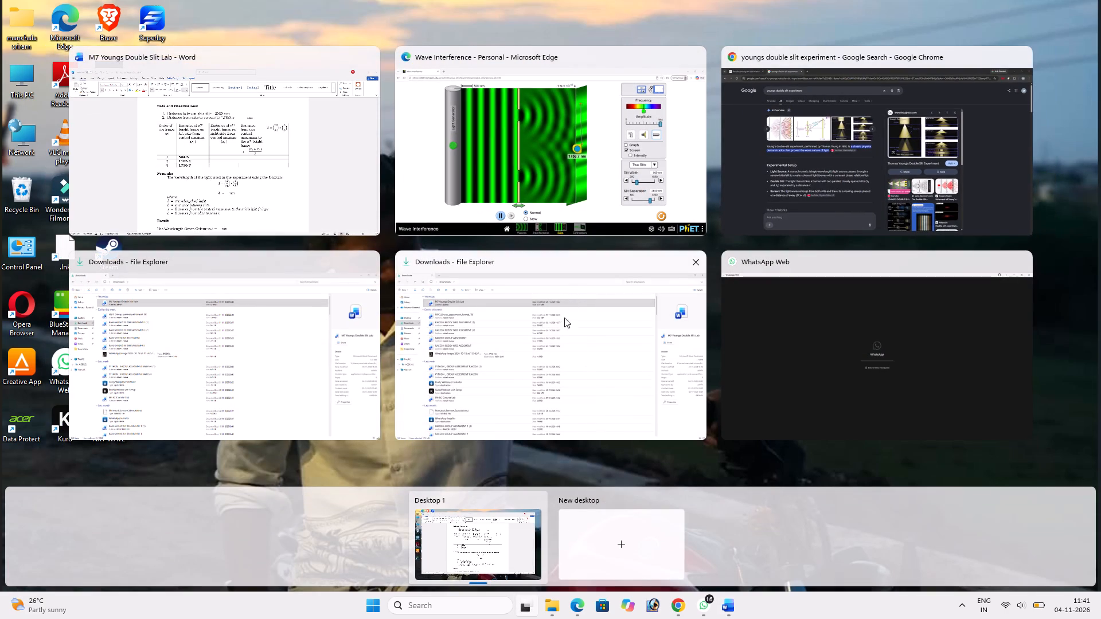
left_click(545, 143)
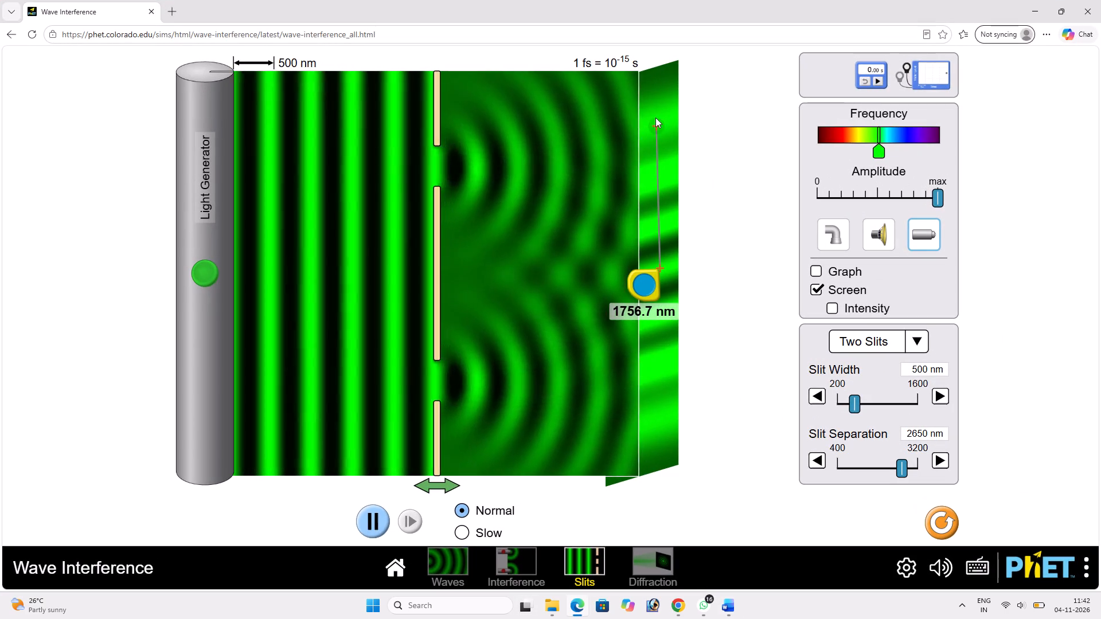
left_click_drag(654, 123, 705, 171)
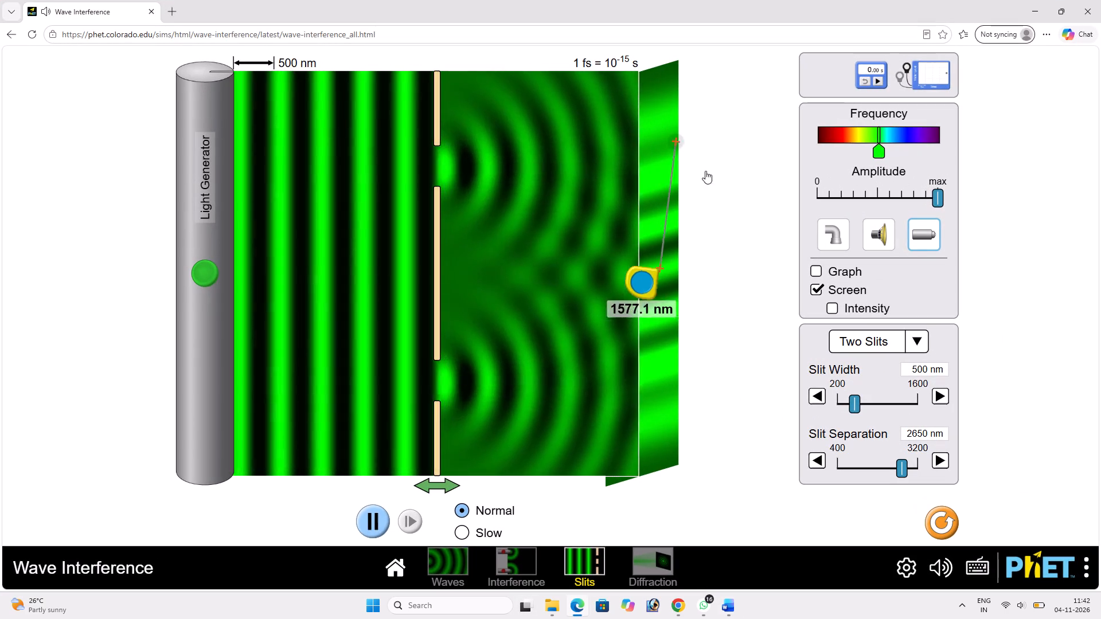
left_click_drag(705, 171, 661, 312)
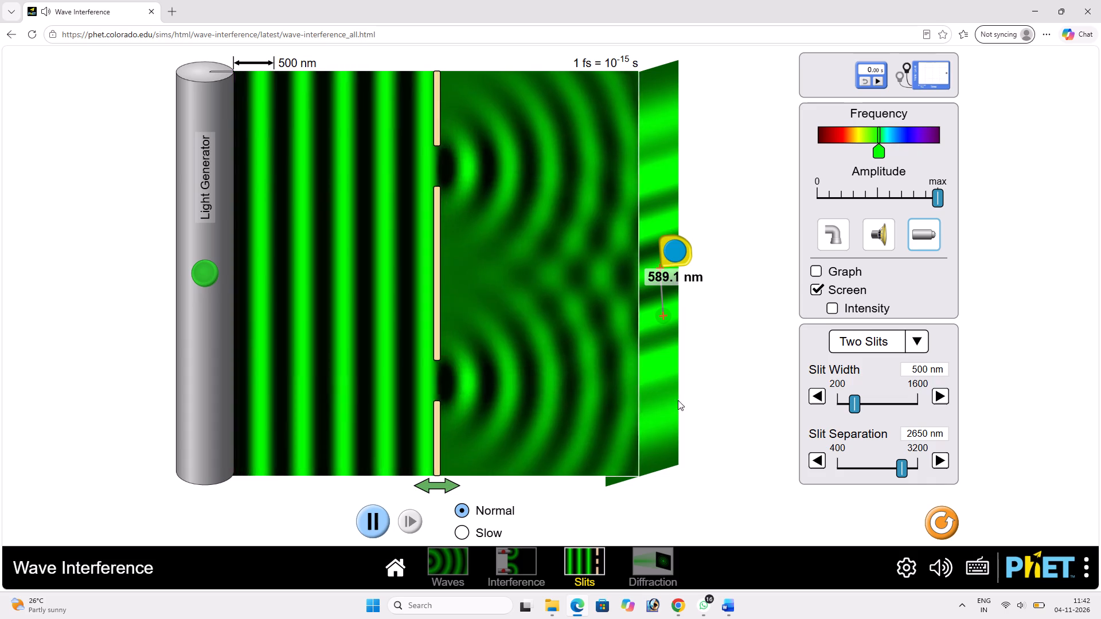
left_click(665, 313)
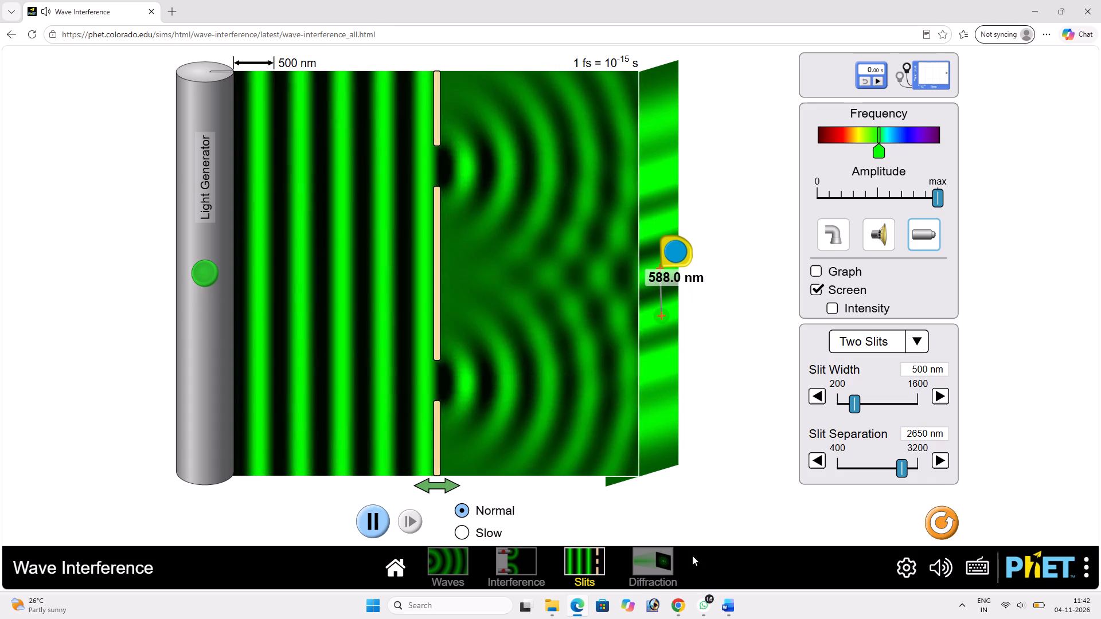
Switch to the Word lab document and enter 588 as the right-side distance (xr) for fringe order 1.
left_click(723, 595)
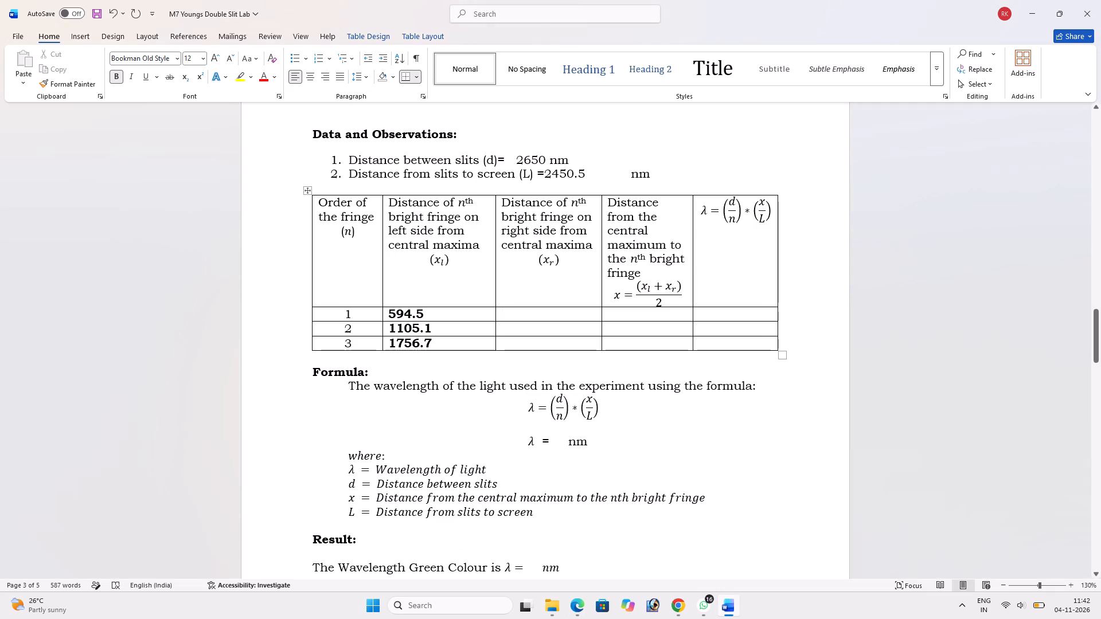
key("5")
type("88")
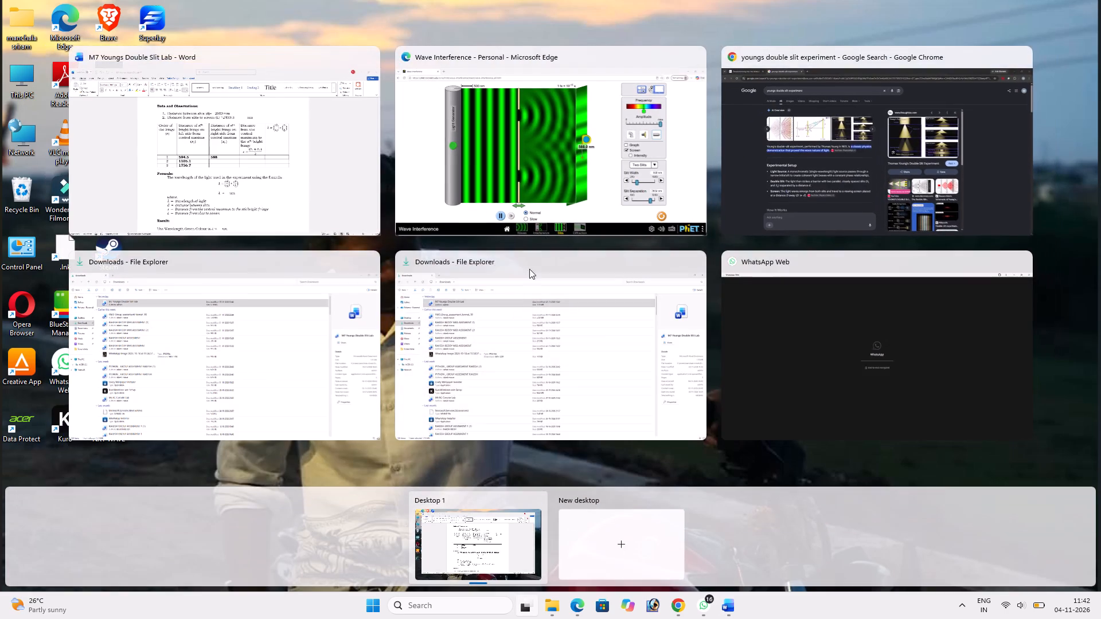
Switch to the Wave Interference simulation and extend the measuring tape from the central maximum down to the second bright fringe.
left_click(559, 211)
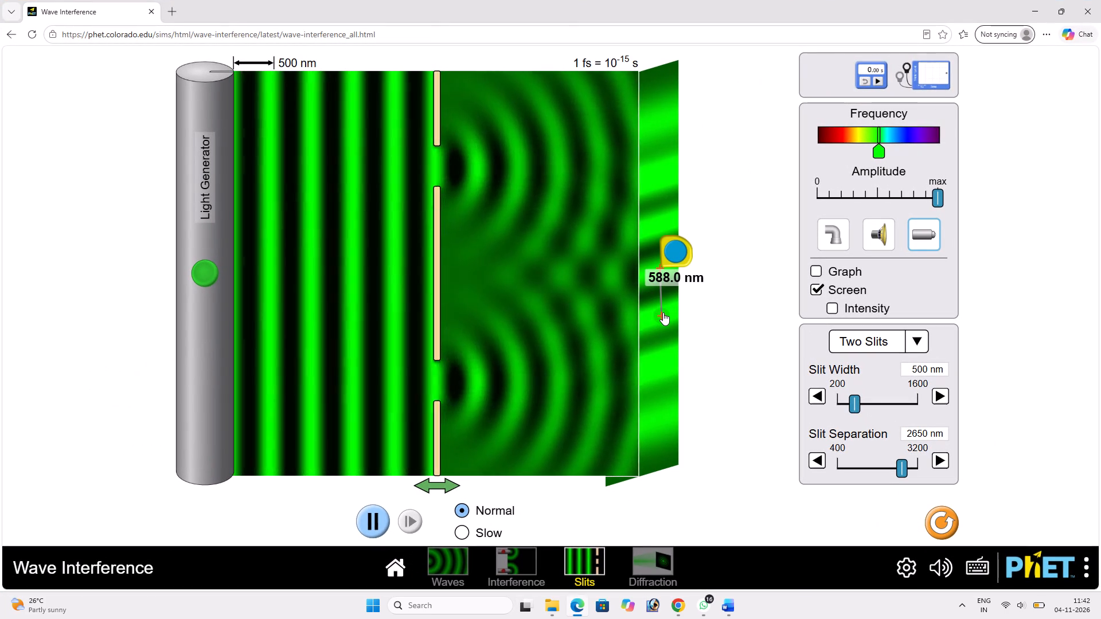
left_click_drag(663, 313, 661, 363)
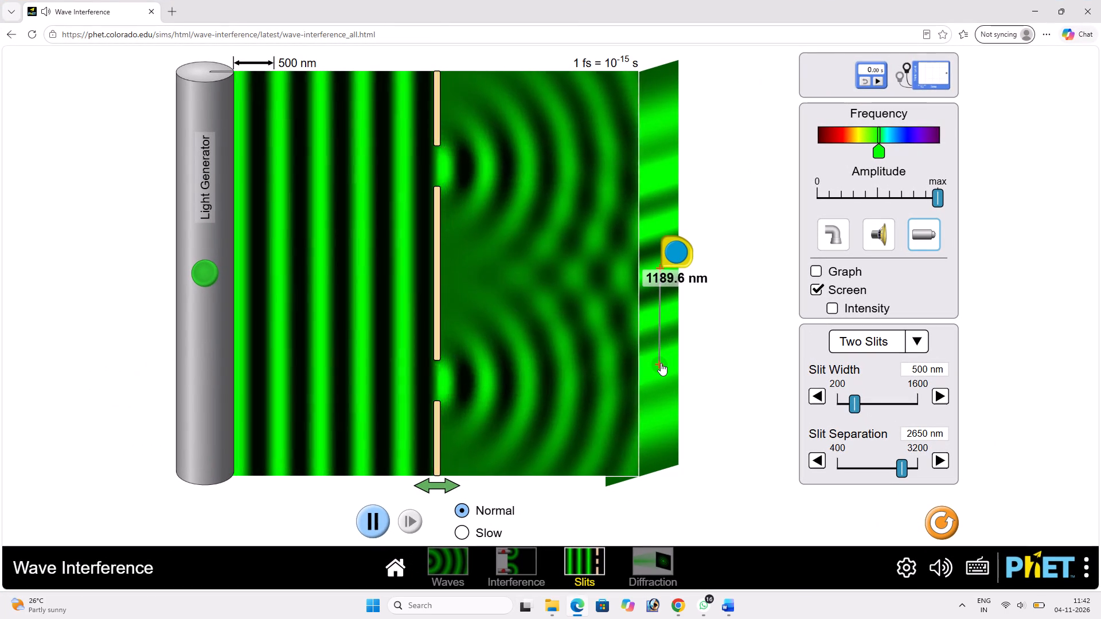
left_click_drag(661, 363, 661, 365)
left_click(658, 367)
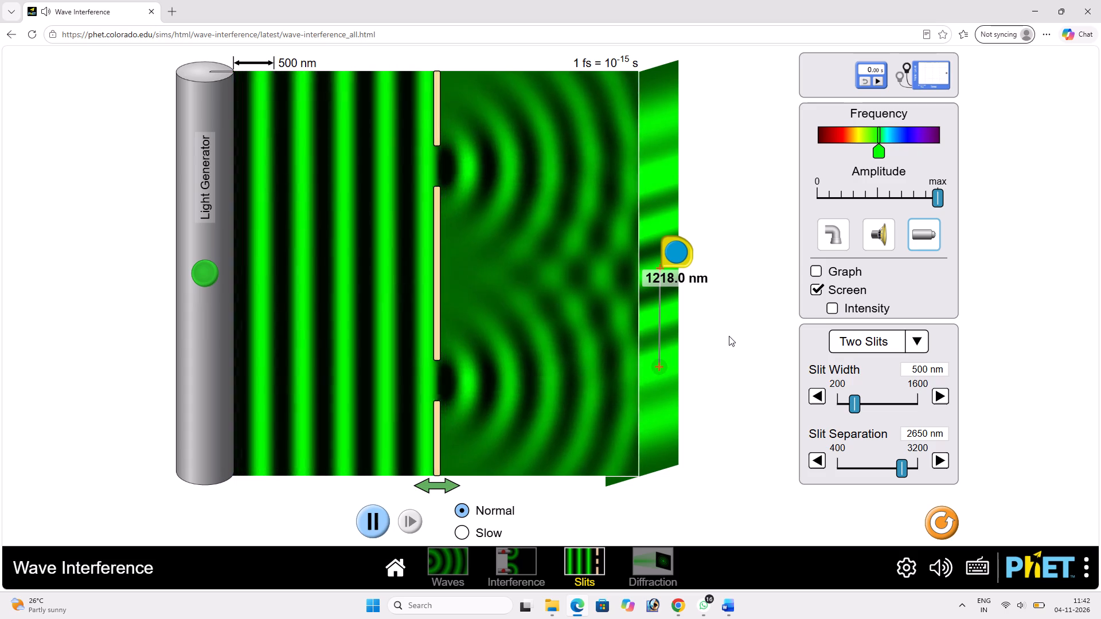
left_click(729, 336)
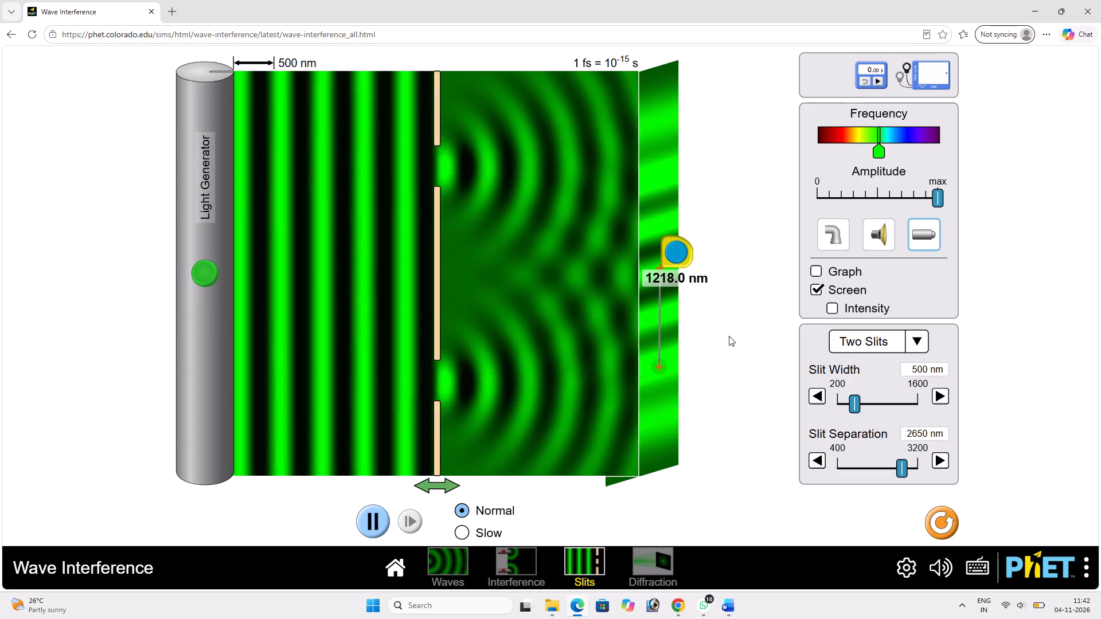
Switch to the Word lab document and enter 1218 as the right-side distance (xr) for fringe order 2.
left_click(609, 211)
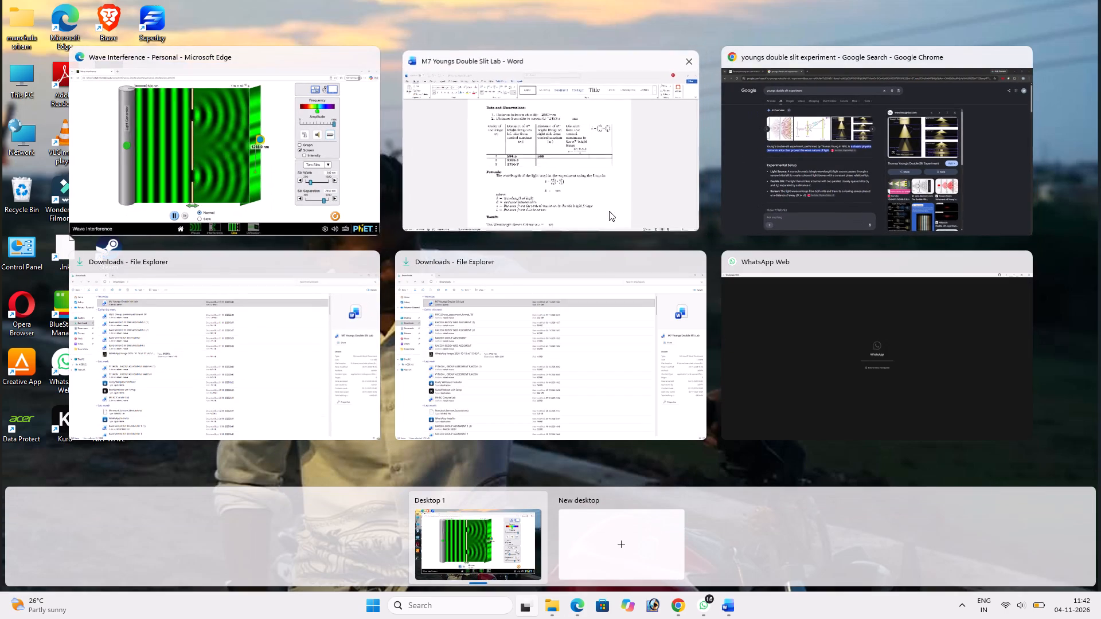
left_click(514, 330)
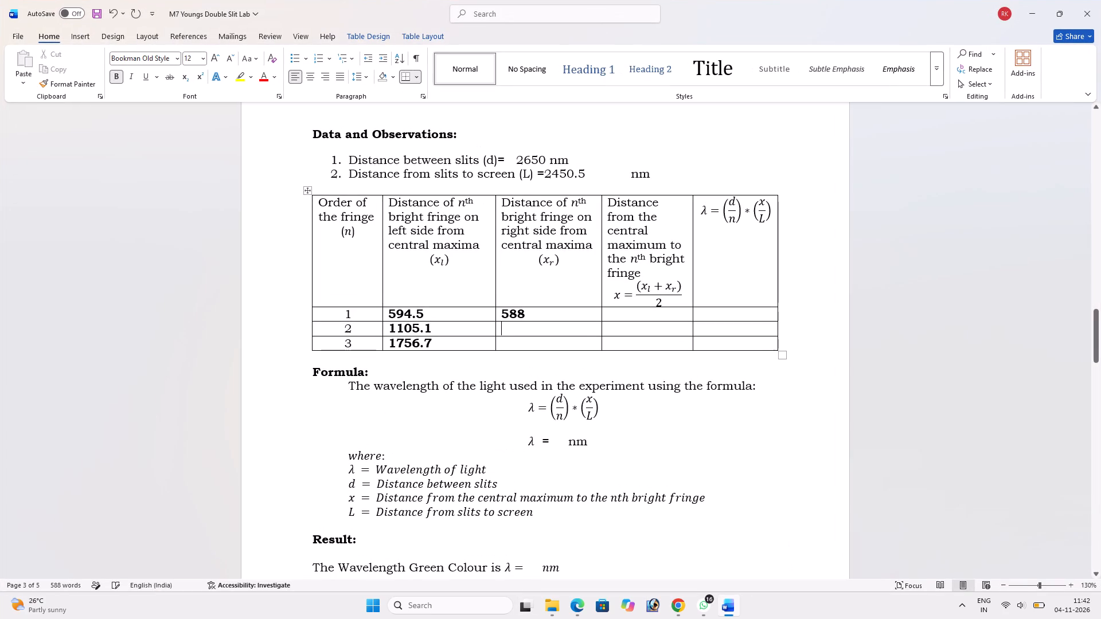
type("121")
key("8")
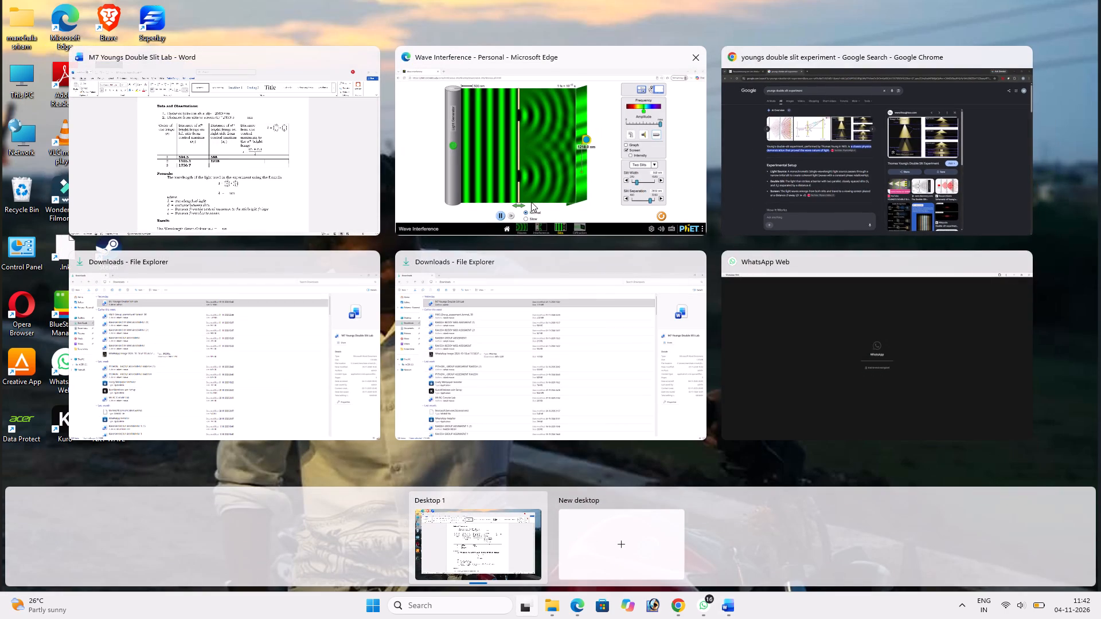
Switch to the Wave Interference simulation and extend the measuring tape from the central maximum down to the third bright fringe.
left_click(531, 202)
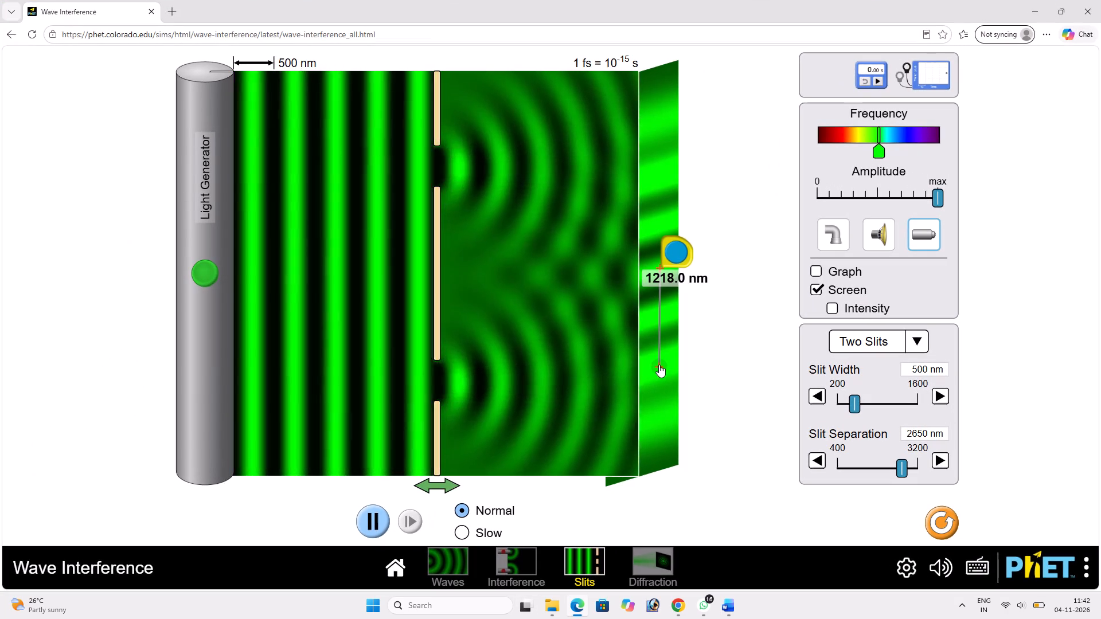
left_click_drag(659, 365, 658, 422)
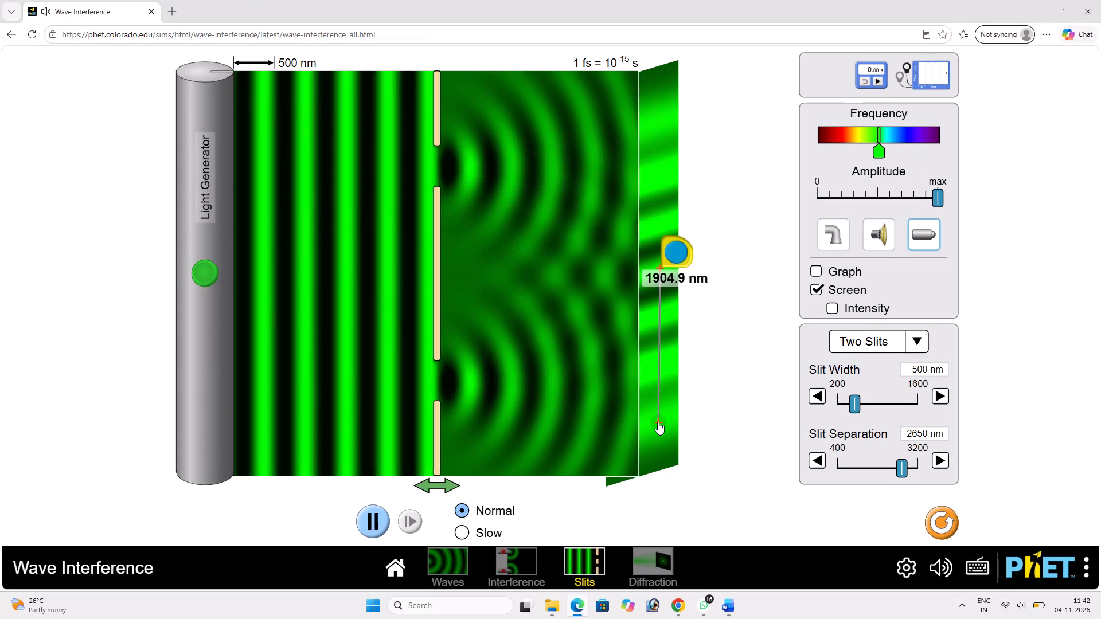
left_click_drag(658, 422, 659, 421)
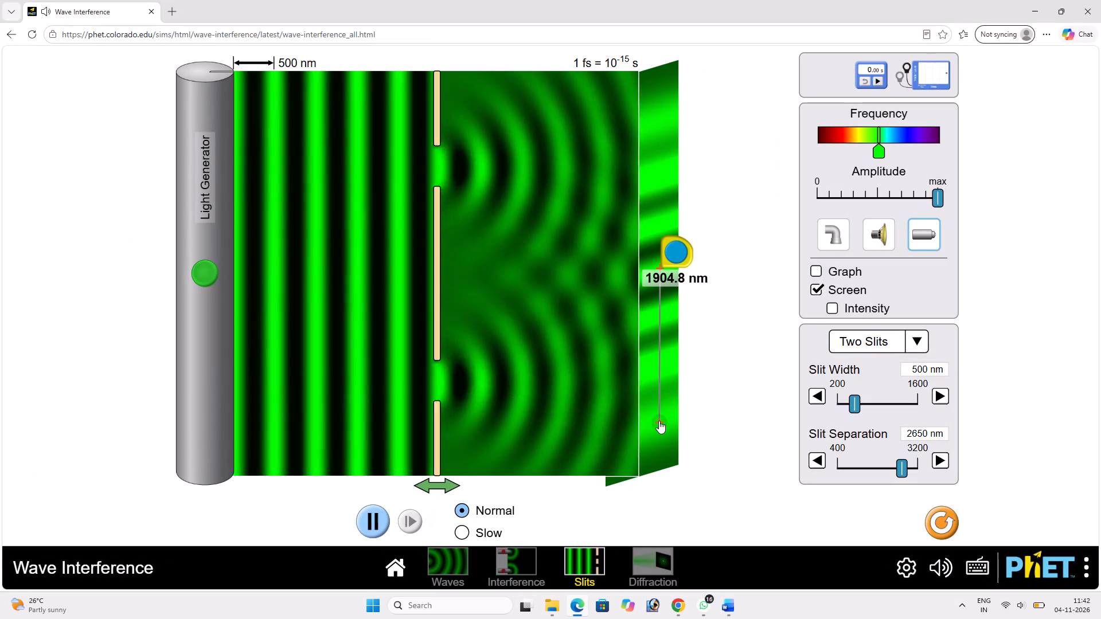
right_click(659, 421)
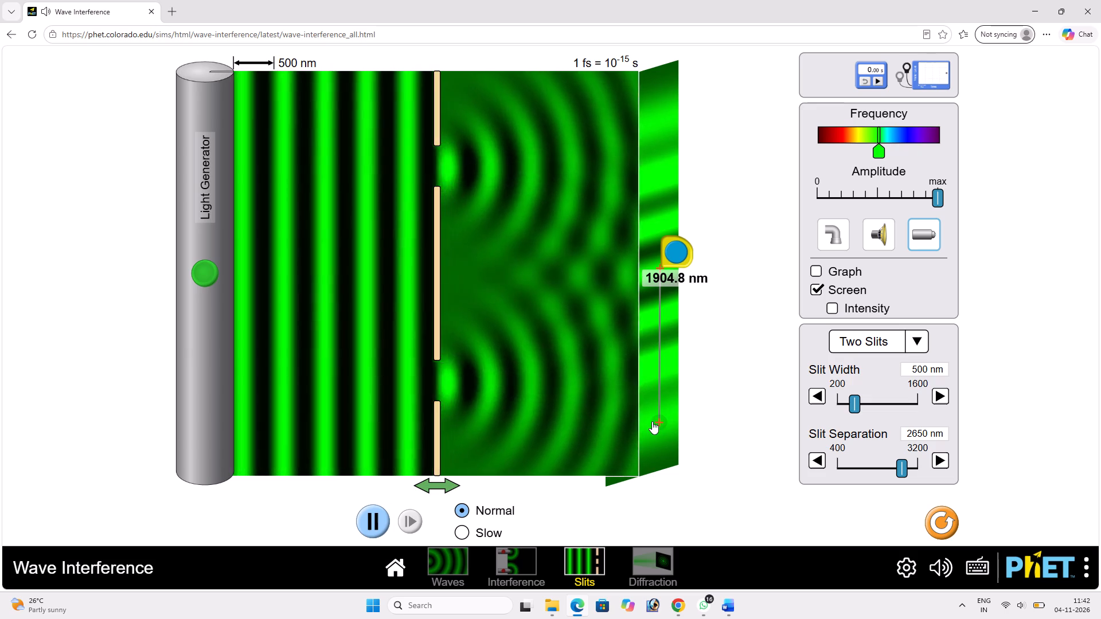
left_click(655, 421)
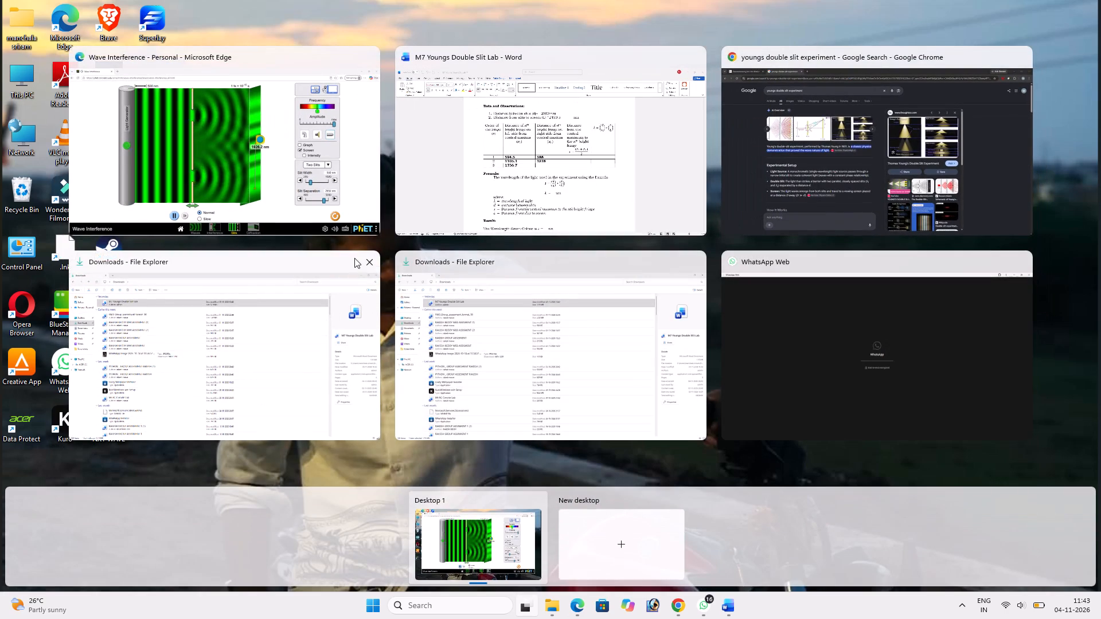
Recheck the simulation's tape reading and enter 1926.2 as the right-side distance (xr) for fringe order 3 in the Word lab document.
left_click(292, 189)
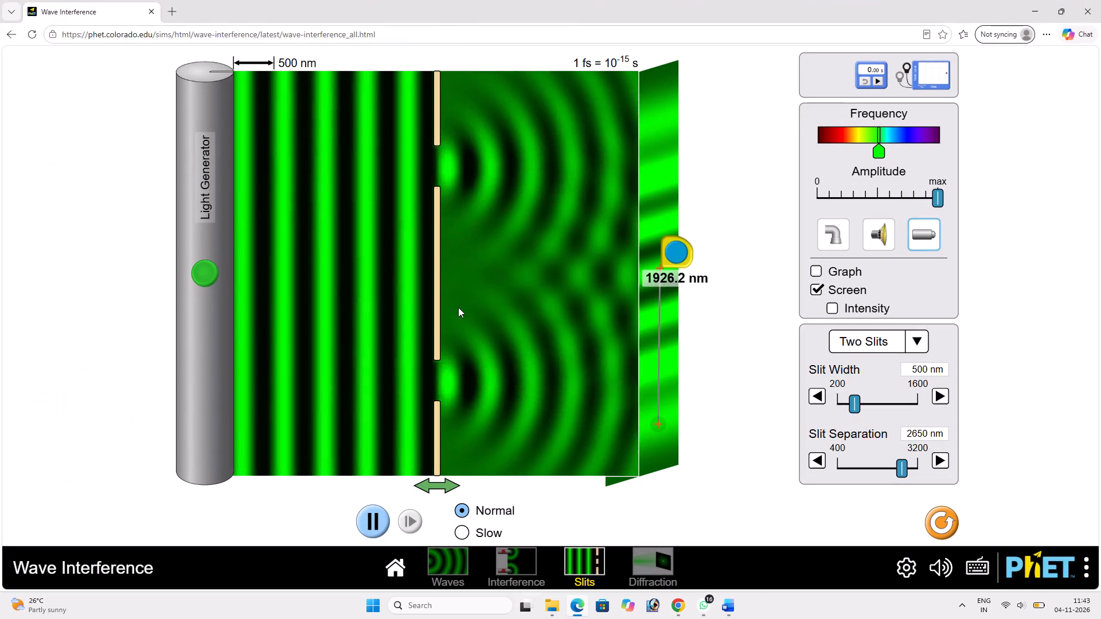
left_click(525, 190)
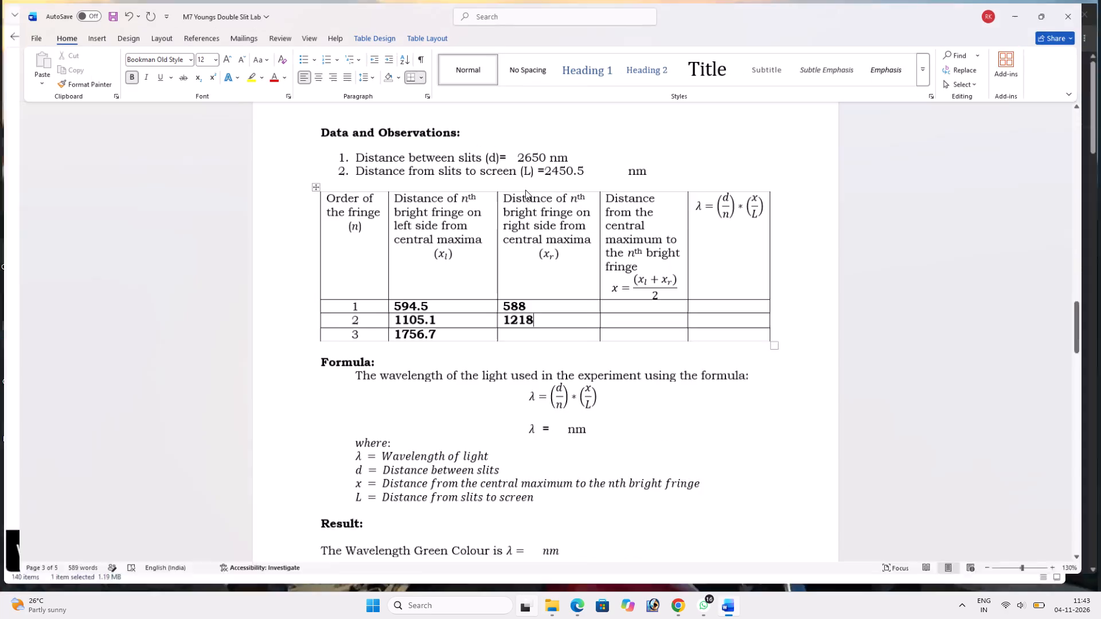
left_click(535, 345)
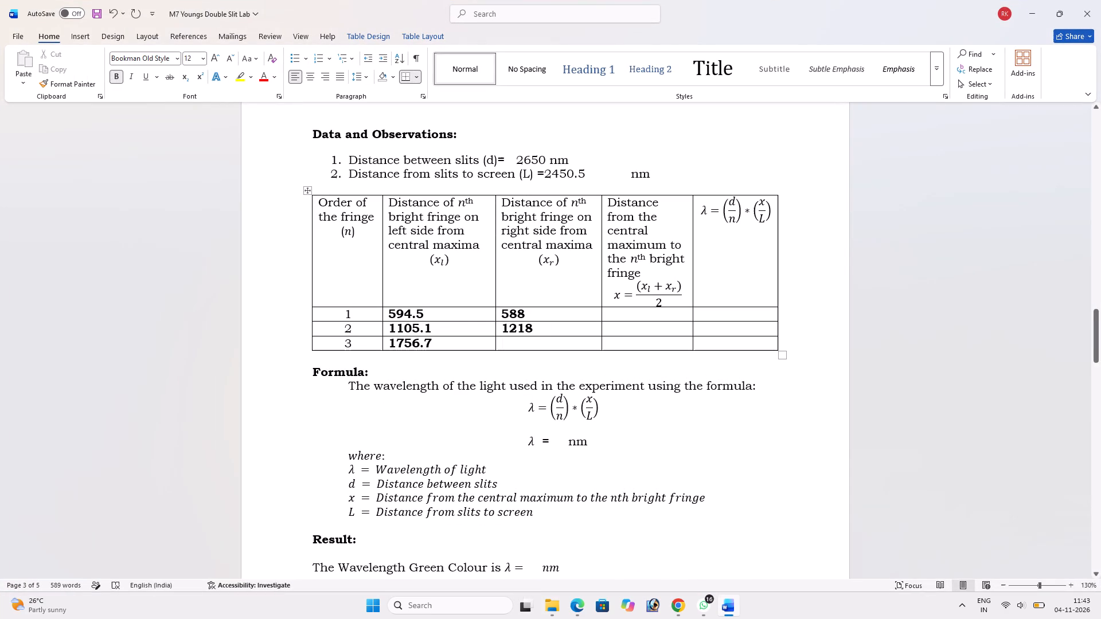
key("1")
key("9")
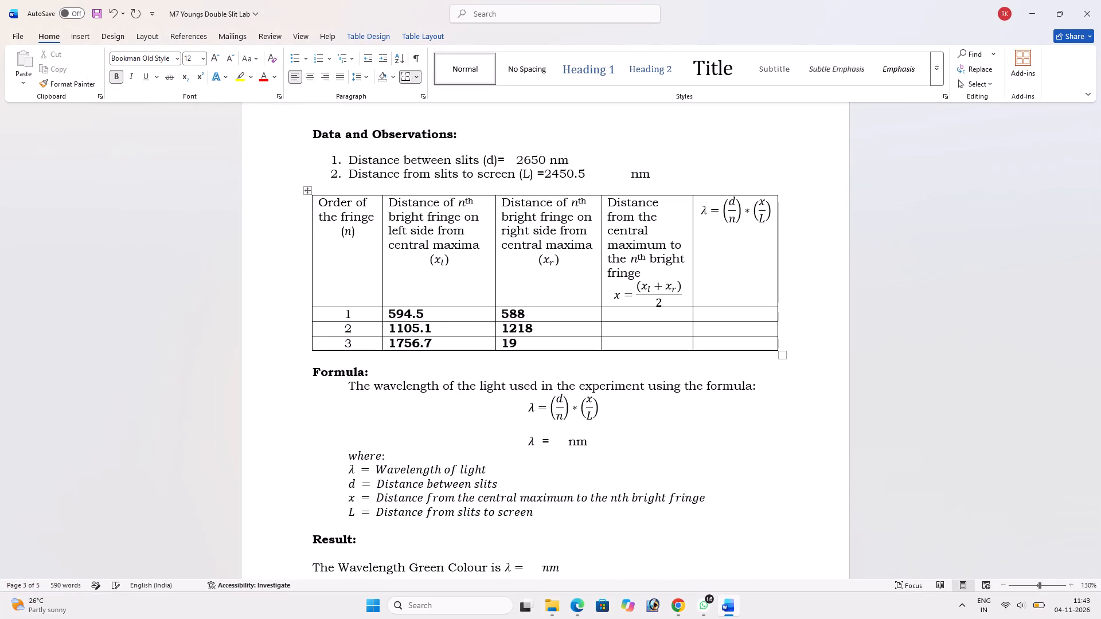
type("26")
key("period")
key("2")
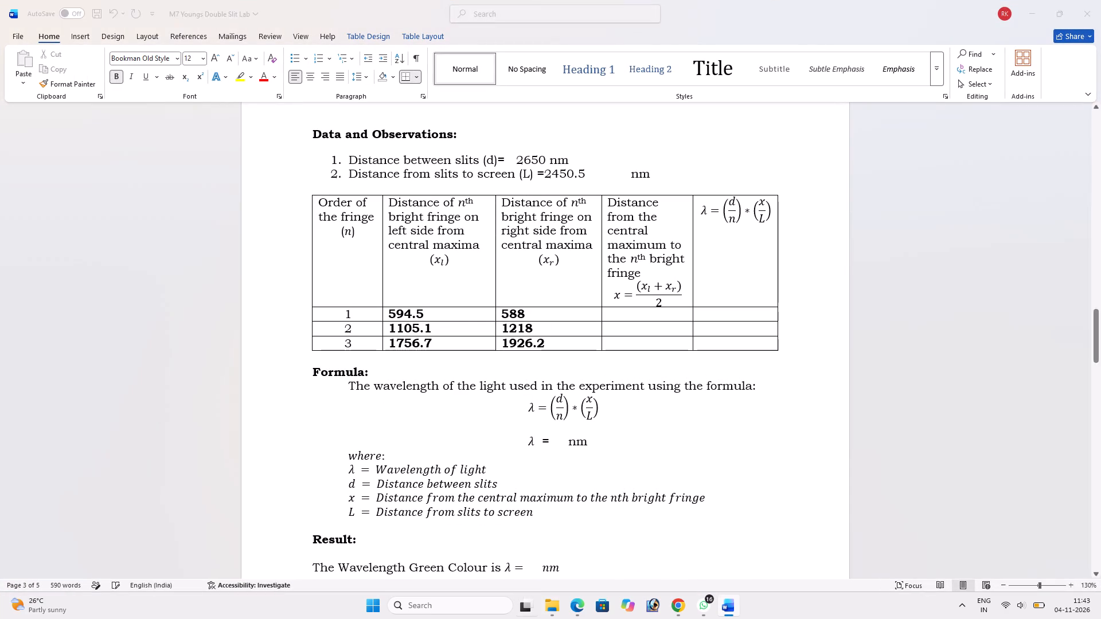
Compare the simulation's tape reading with the distances recorded in the Word document's observation table.
left_click(562, 205)
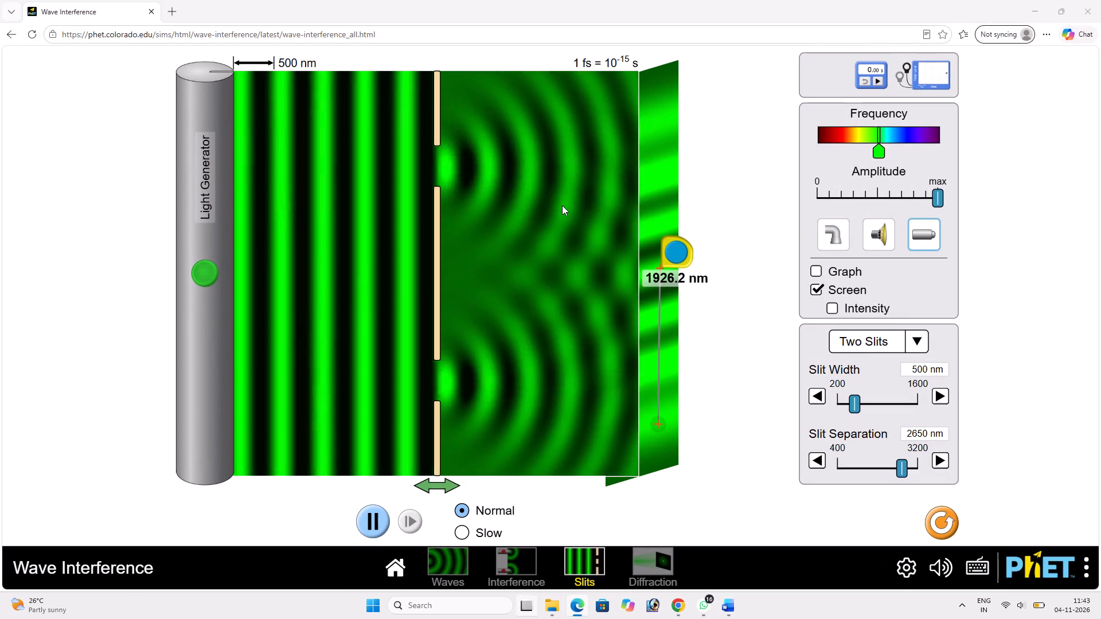
right_click(562, 205)
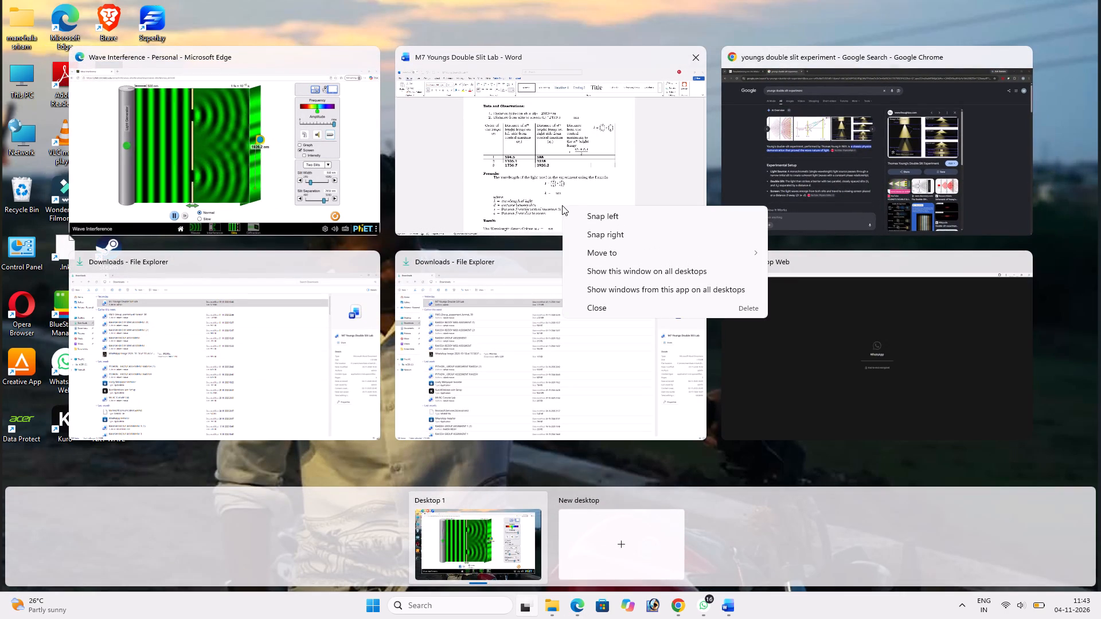
right_click(295, 214)
left_click(251, 162)
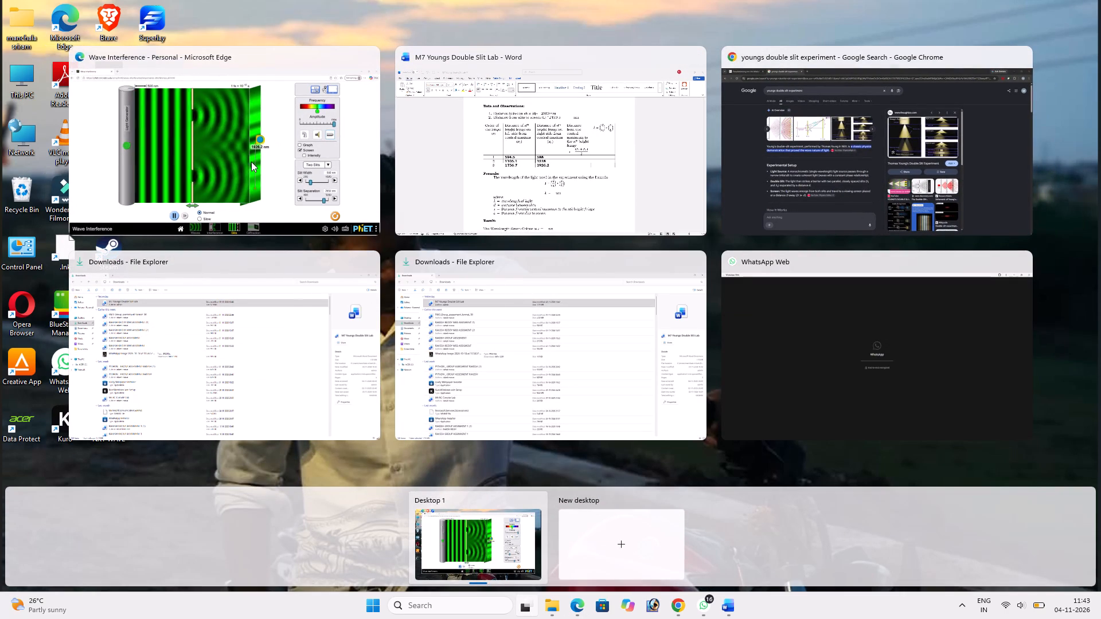
left_click(261, 171)
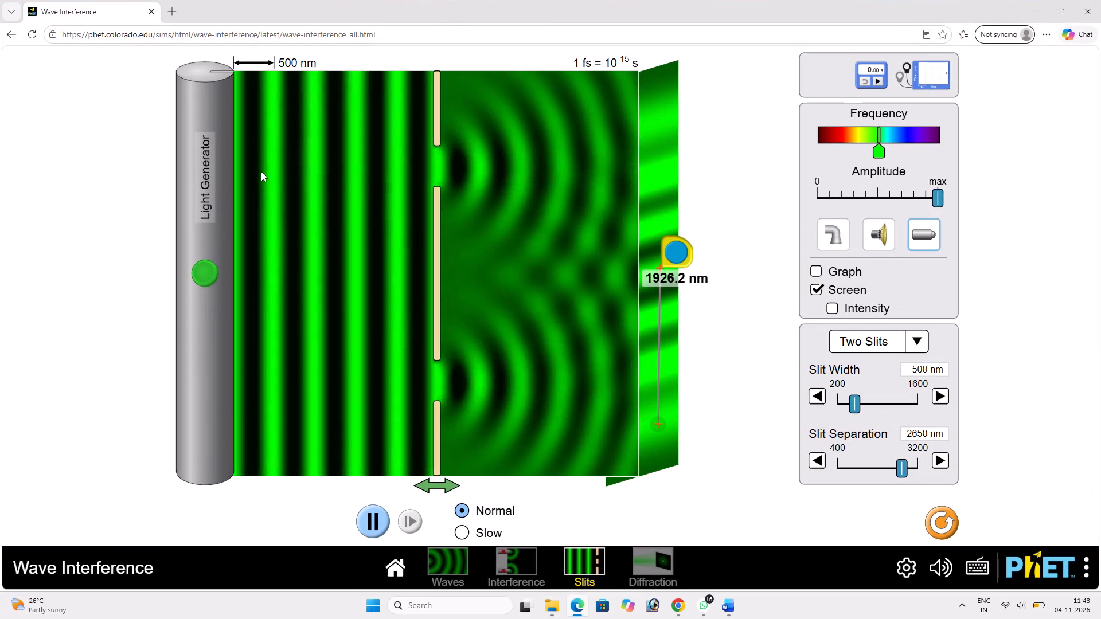
left_click(470, 118)
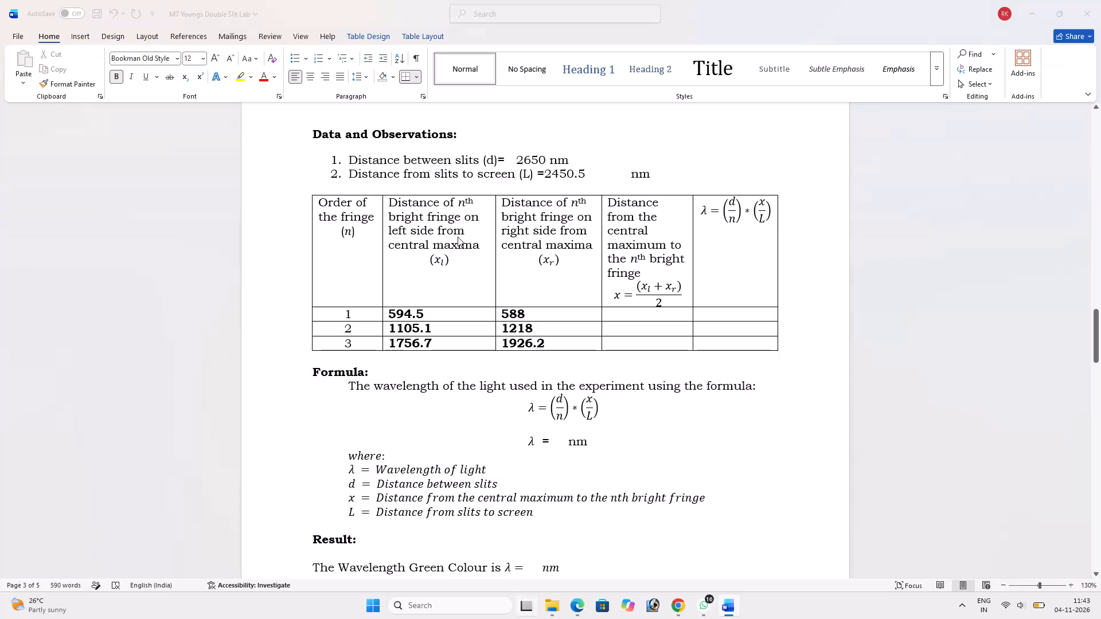
left_click(350, 205)
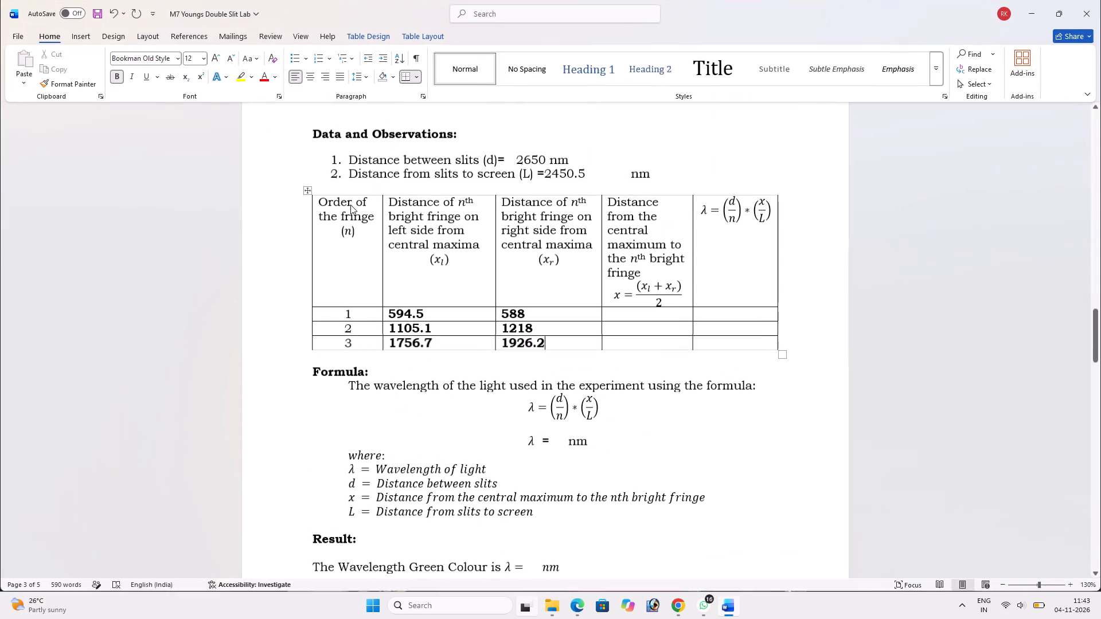
left_click(456, 110)
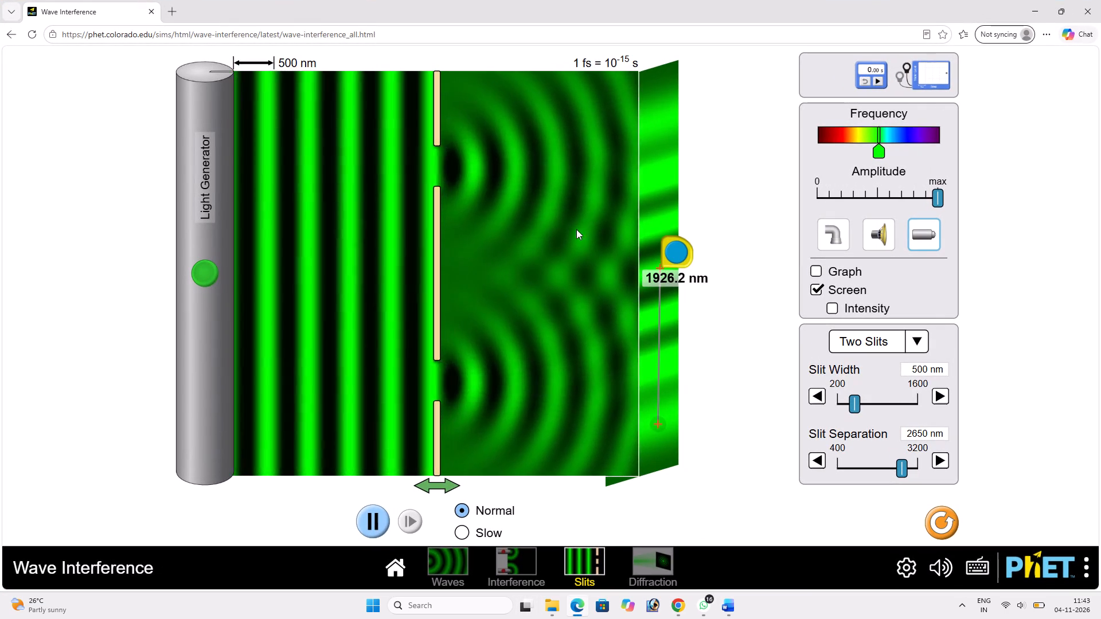
left_click(557, 203)
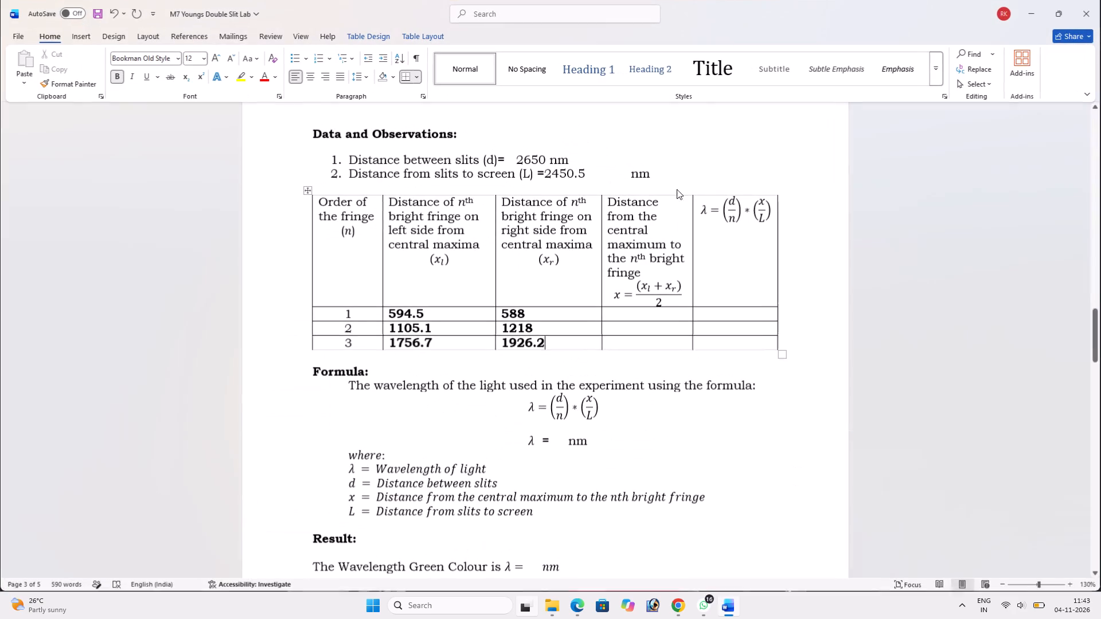
Select the fringe order 1 cell in the average distance column, x = (xl + xr)/2, of the observation table.
left_click(619, 313)
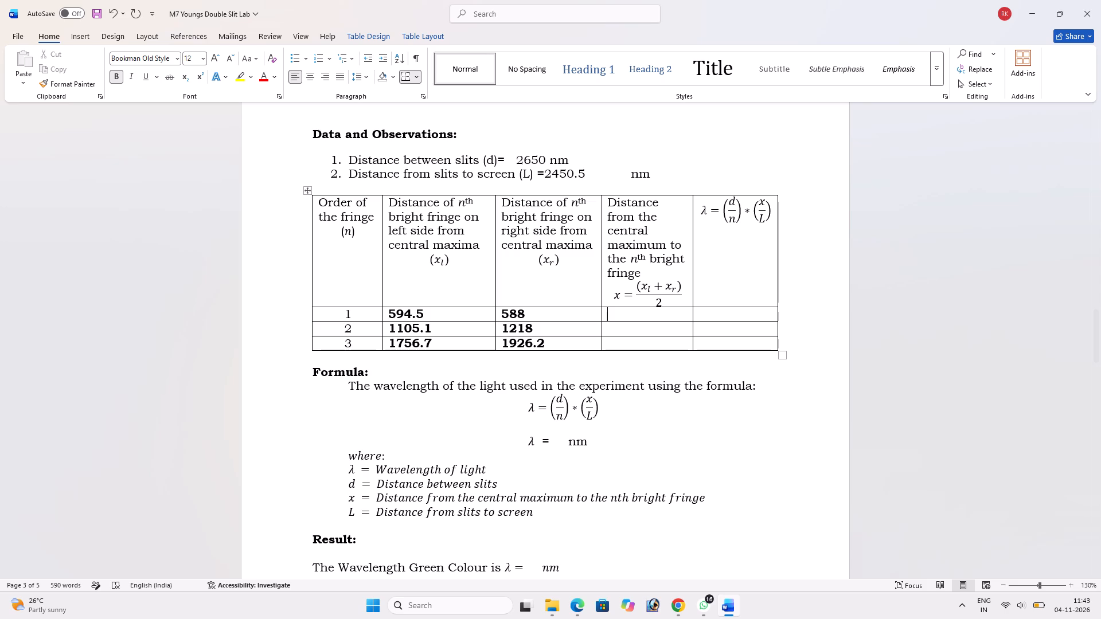
left_click(619, 313)
left_click_drag(619, 313, 614, 313)
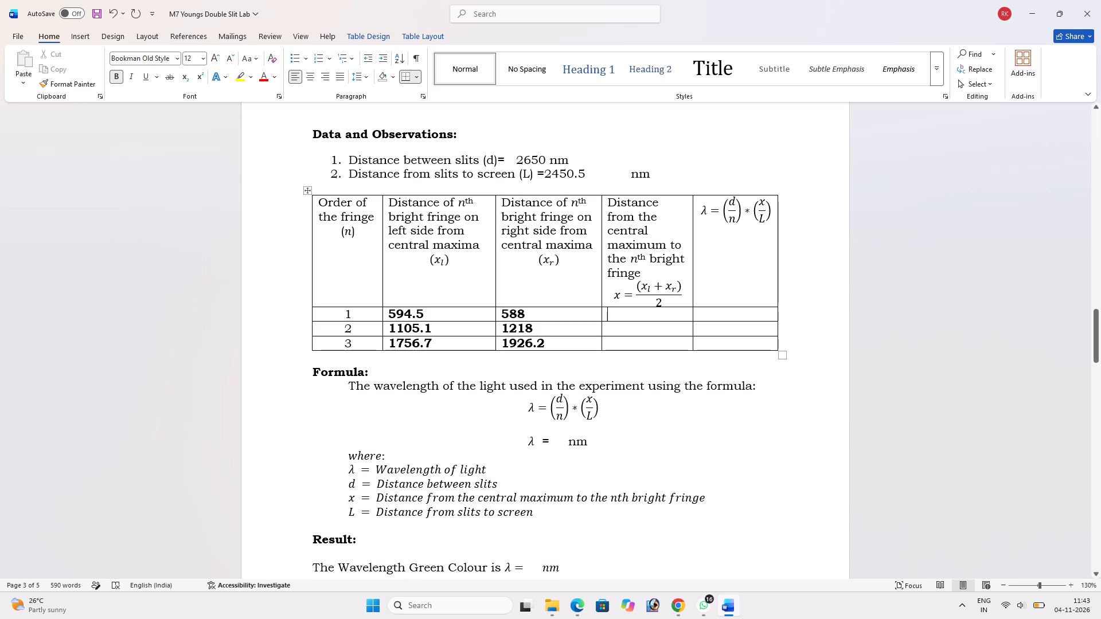
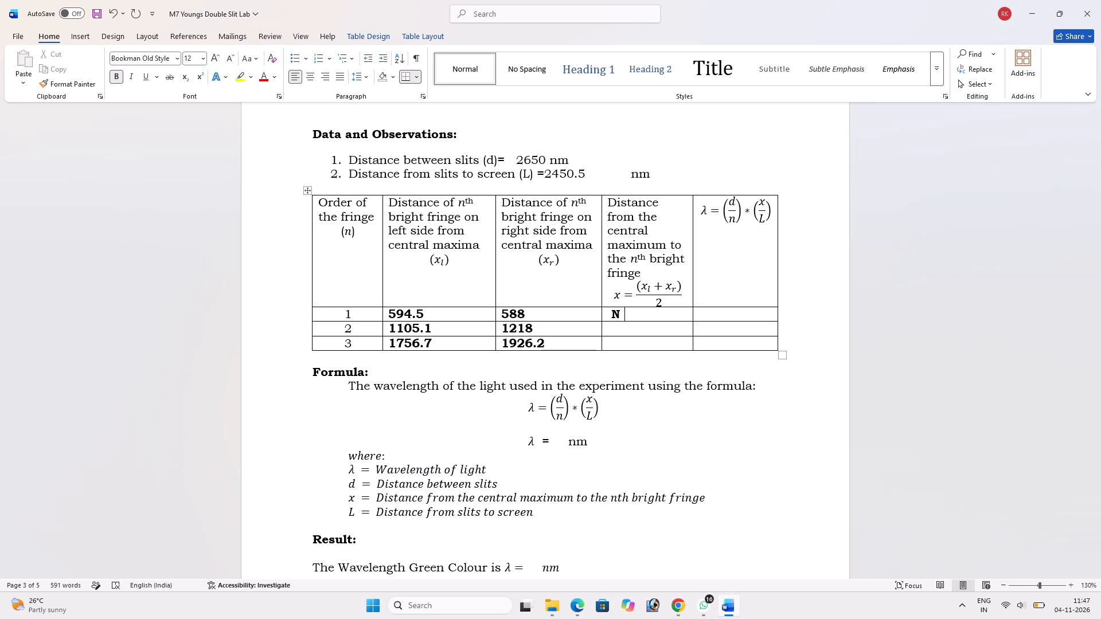
Replace the stray text in the fringe order 1 cell of the average distance column (x) with 591.25.
key("BackSpace")
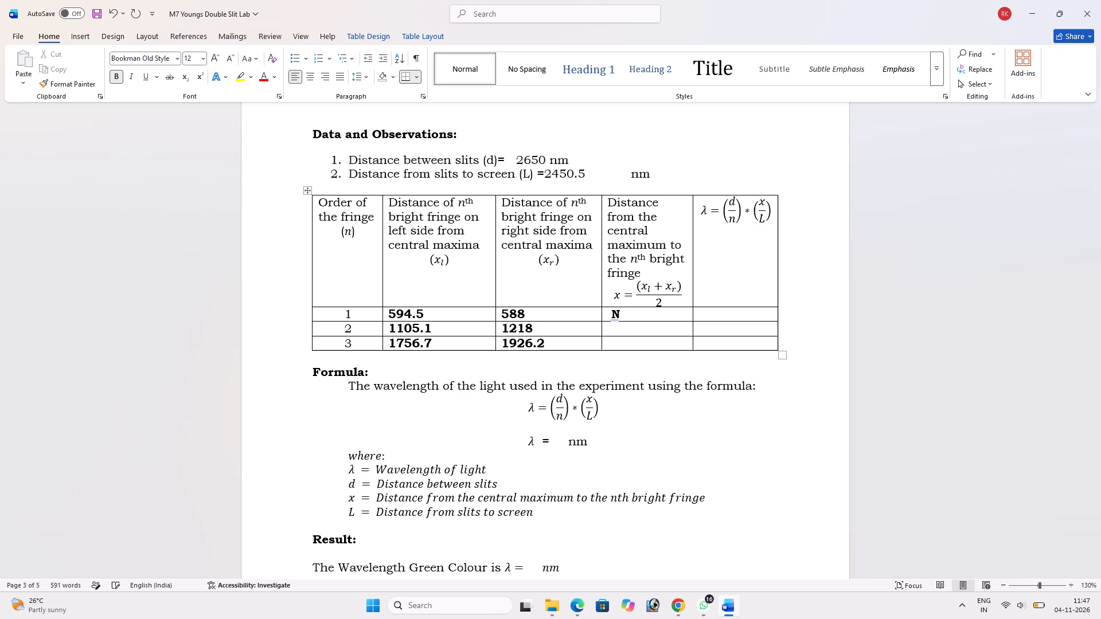
key("BackSpace")
key("BackSpace")
key("BackSpace")
key("BackSpace")
key("BackSpace")
key("BackSpace")
key("BackSpace")
key("5")
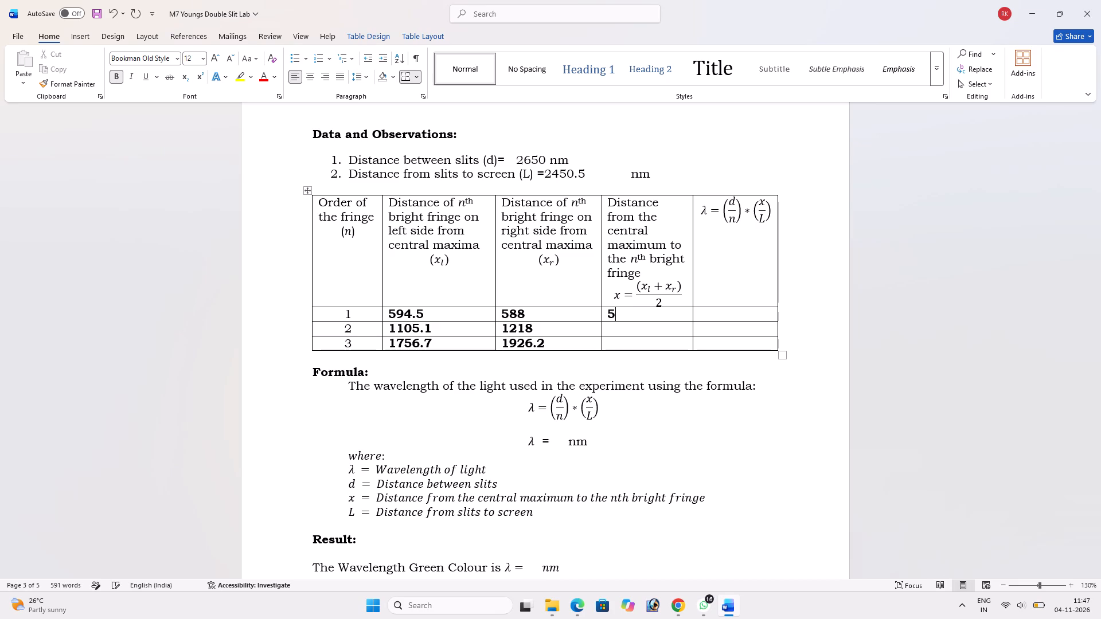
key("9")
key("1")
key("period")
key("2")
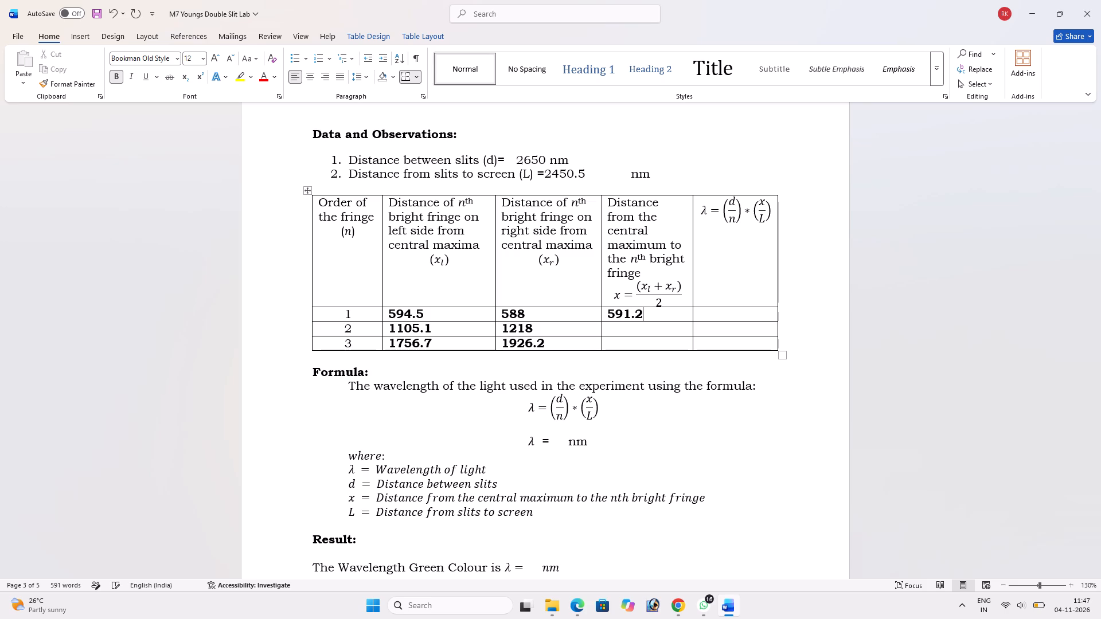
key("5")
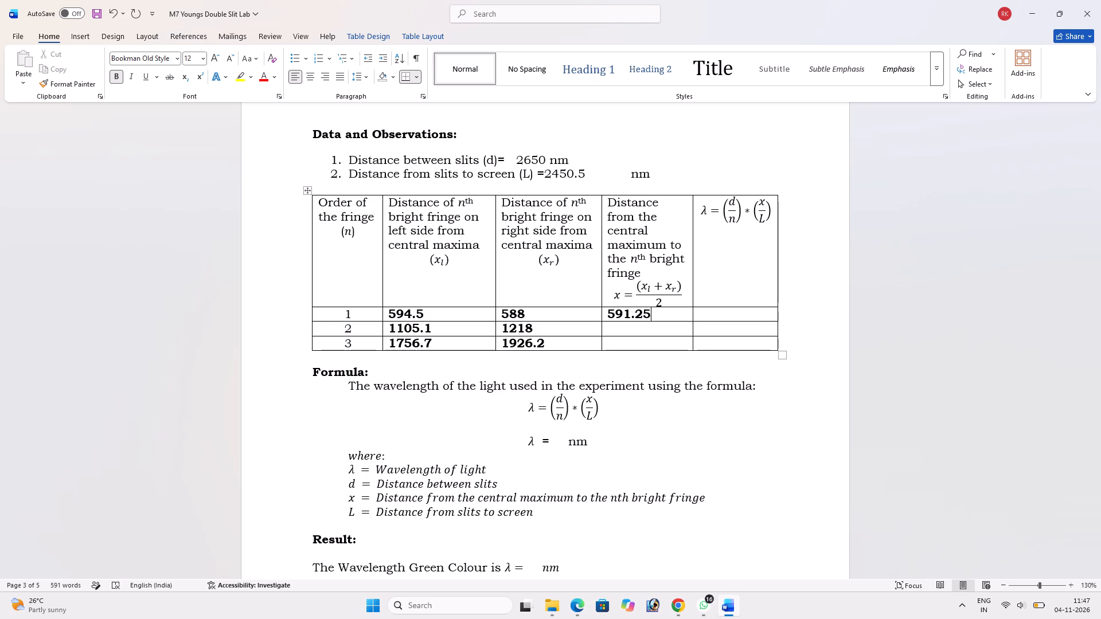
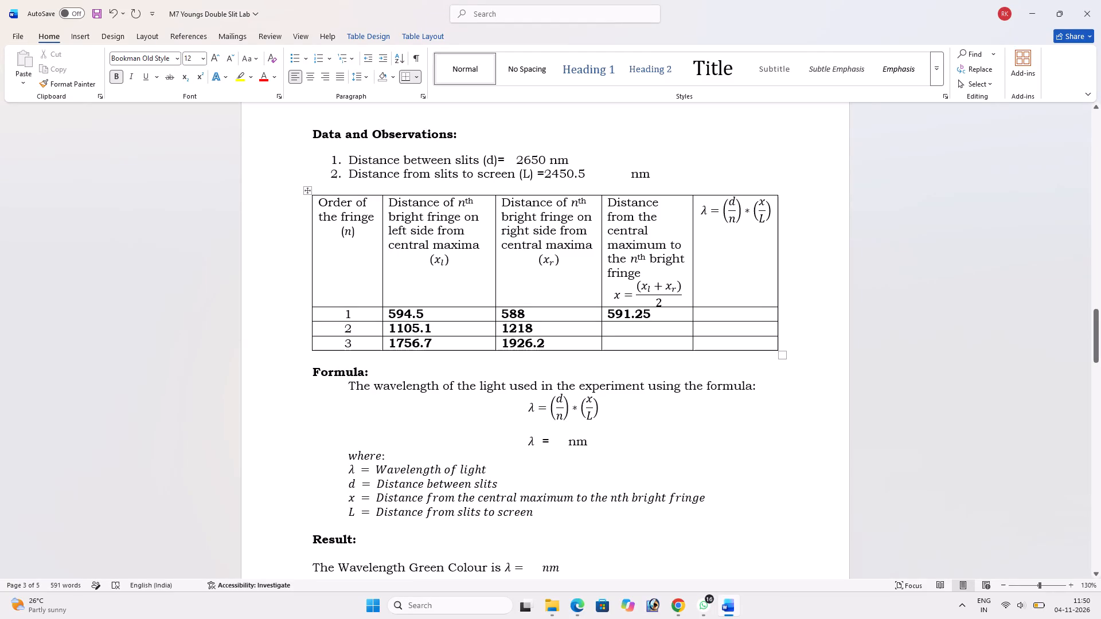
Enter 1161.55 in the fringe order 2 cell of the average distance column (x).
left_click(612, 327)
key("1")
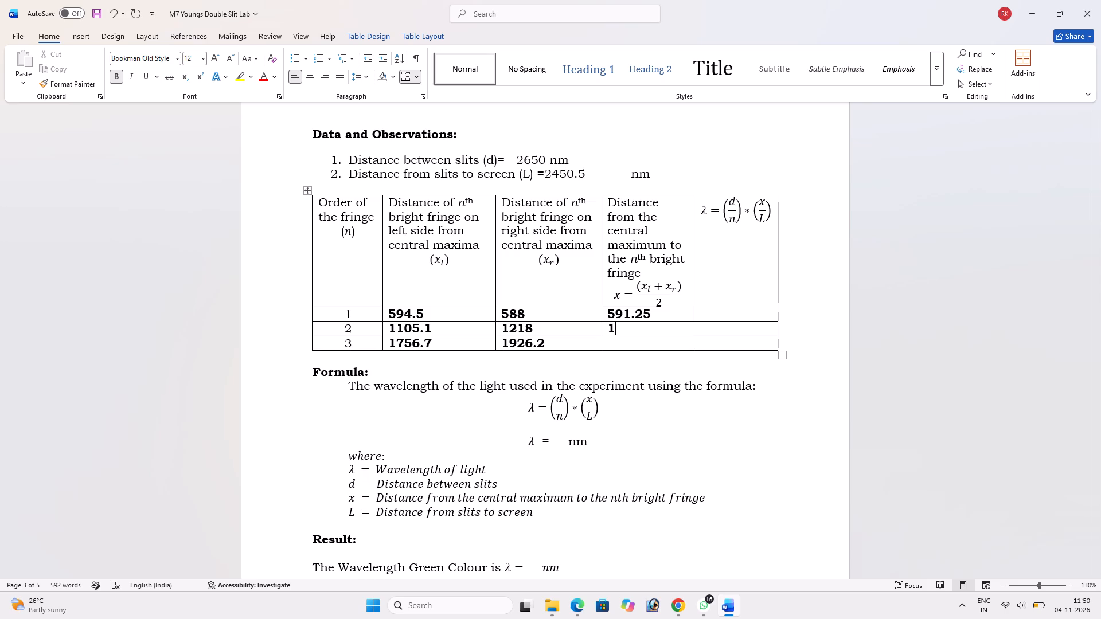
key("1")
key("BackSpace")
key("BackSpace")
type("11")
type("61")
key("period")
type("55")
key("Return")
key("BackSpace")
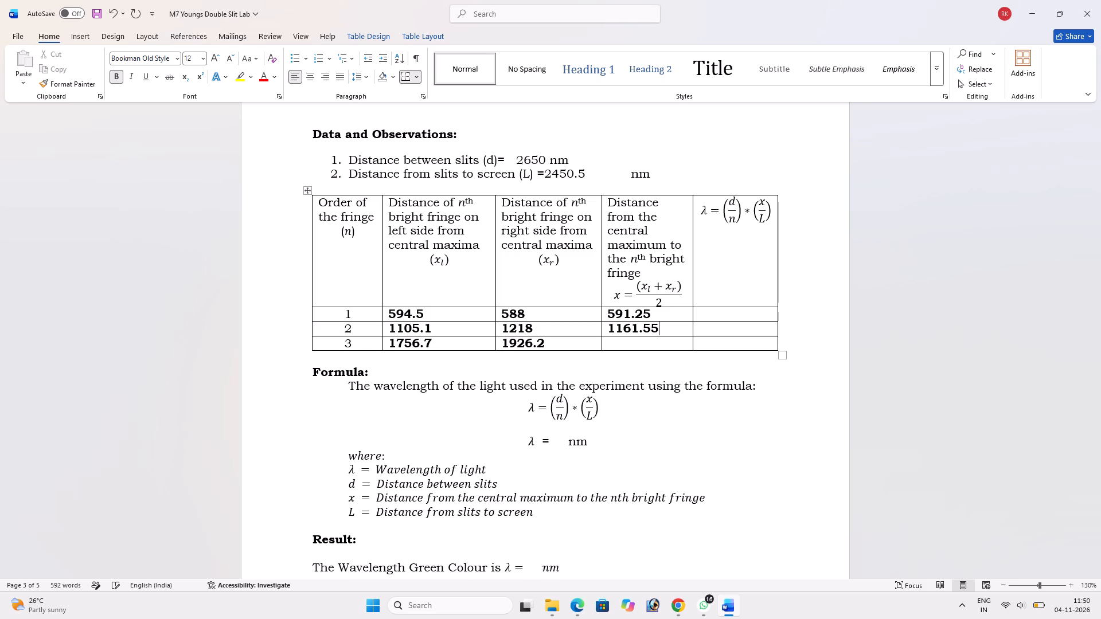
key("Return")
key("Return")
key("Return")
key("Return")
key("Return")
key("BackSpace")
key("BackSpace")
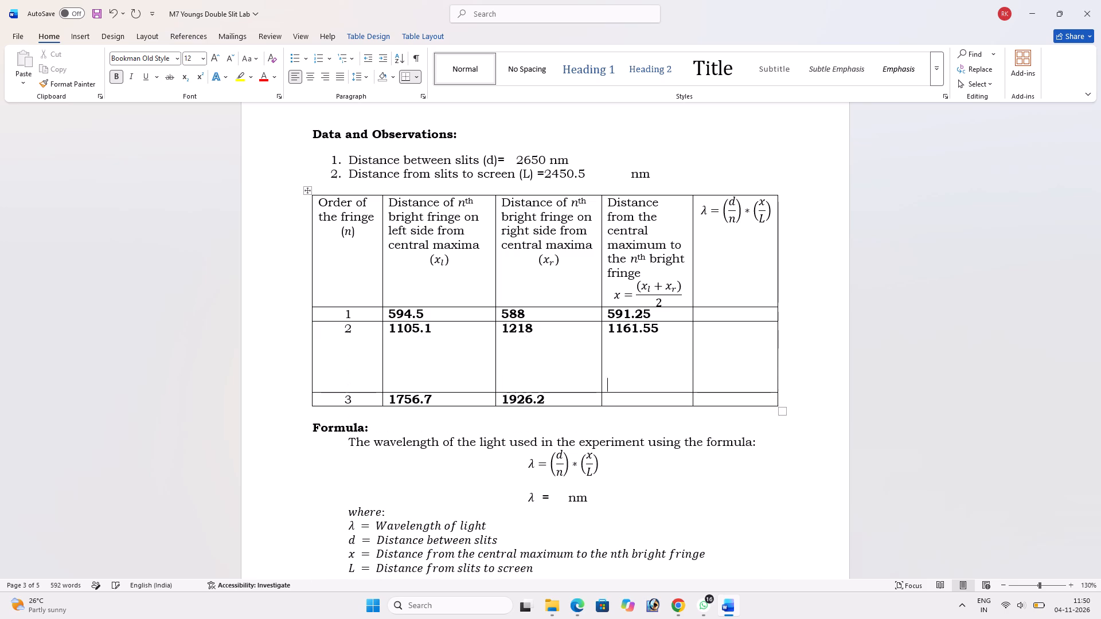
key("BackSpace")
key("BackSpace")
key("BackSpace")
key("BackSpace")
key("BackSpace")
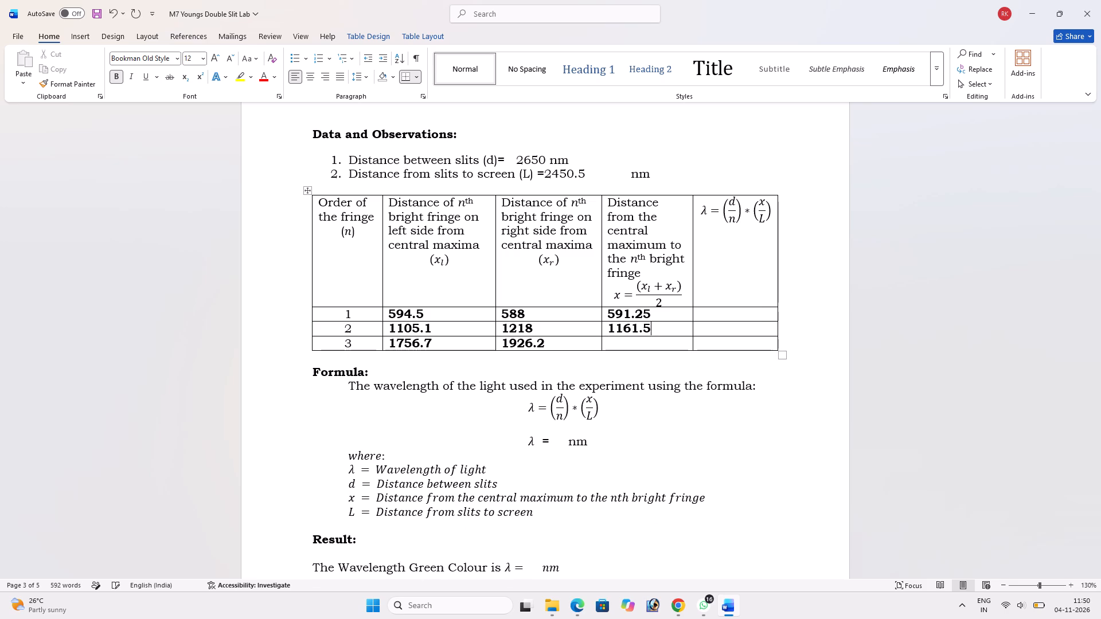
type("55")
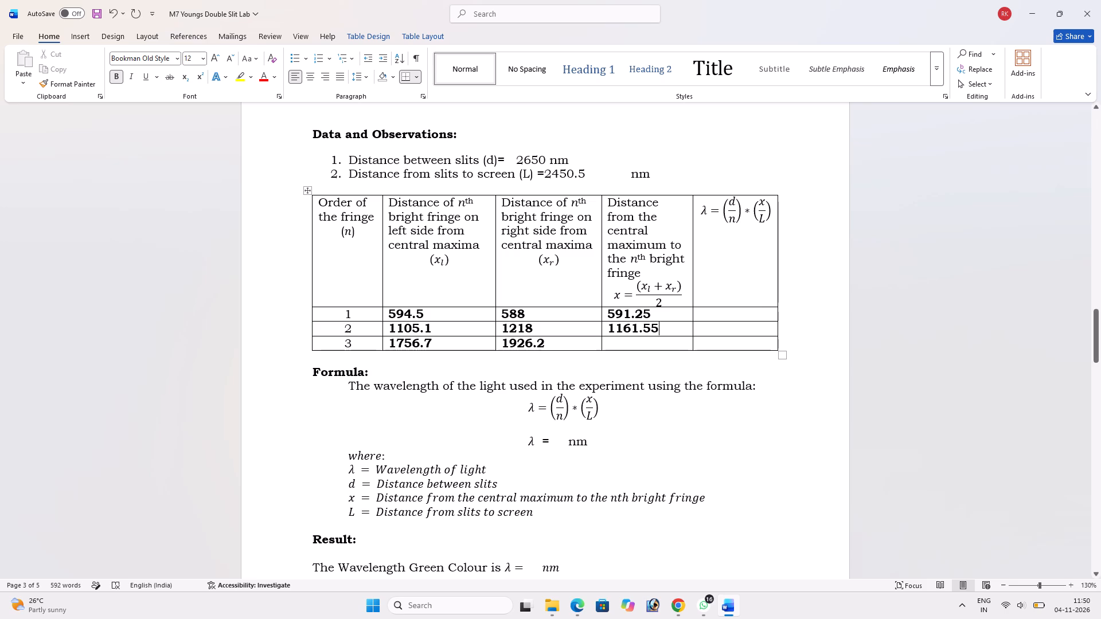
Start filling the fringe order 3 cell of the average distance column (x).
left_click(607, 344)
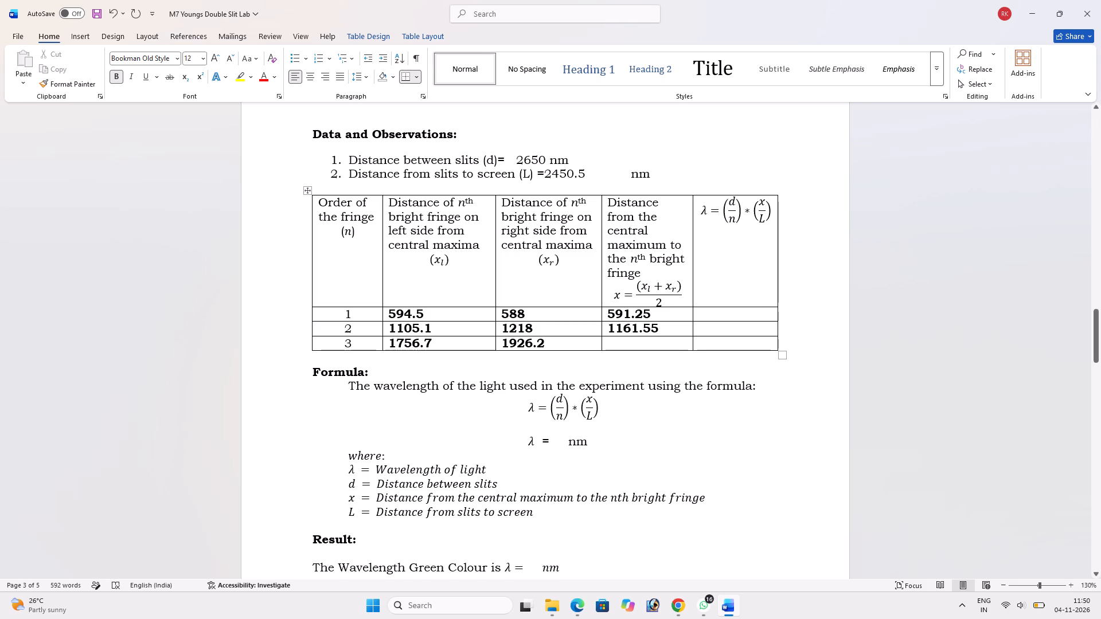
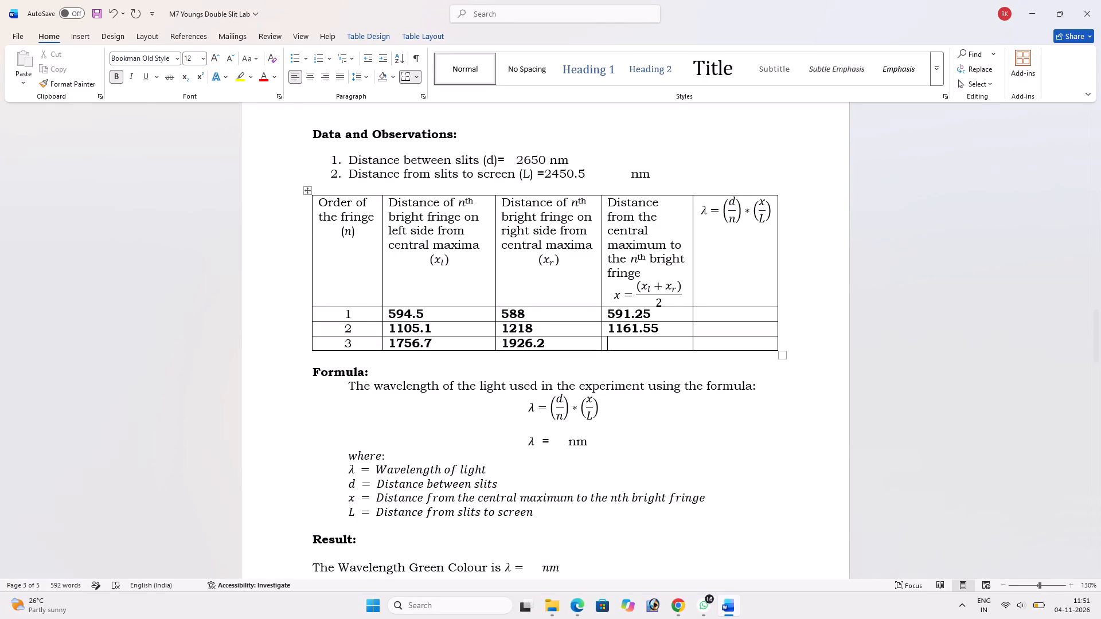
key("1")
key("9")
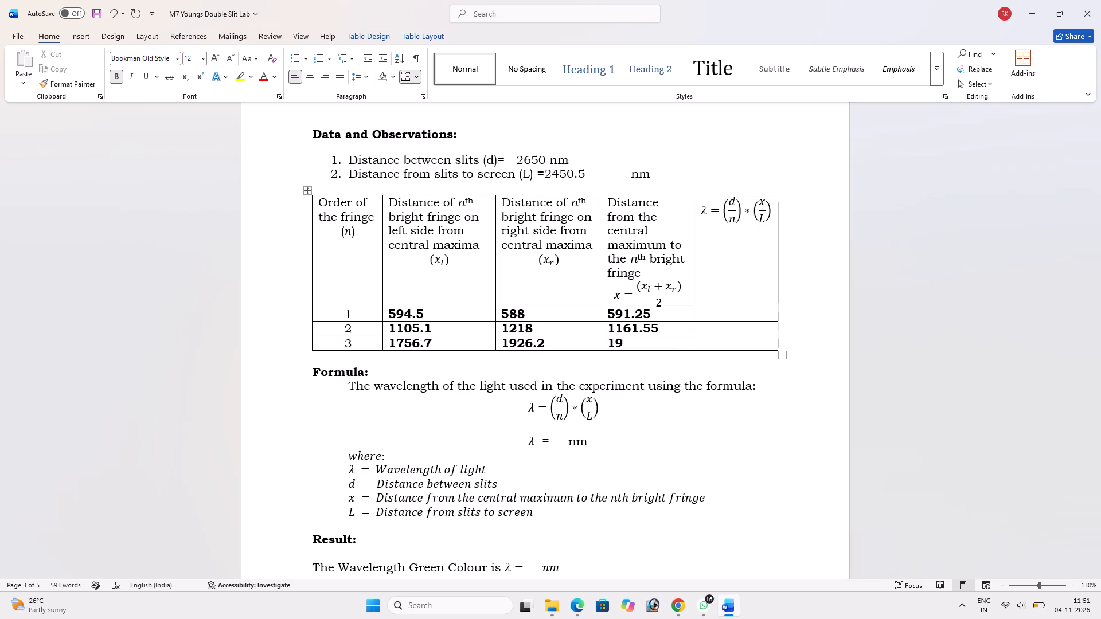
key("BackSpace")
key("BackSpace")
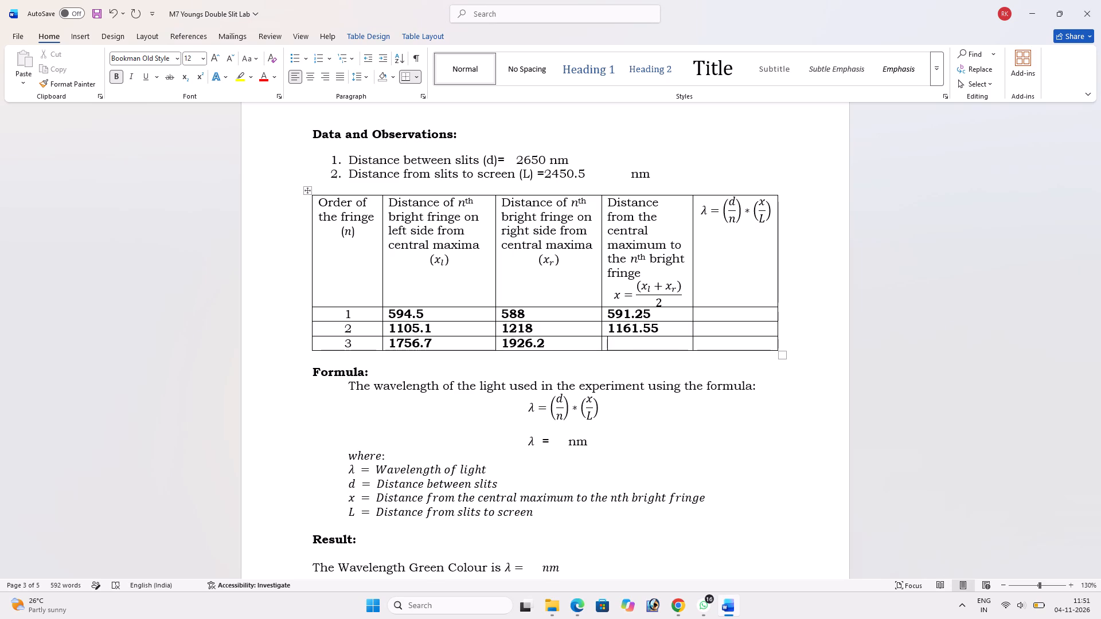
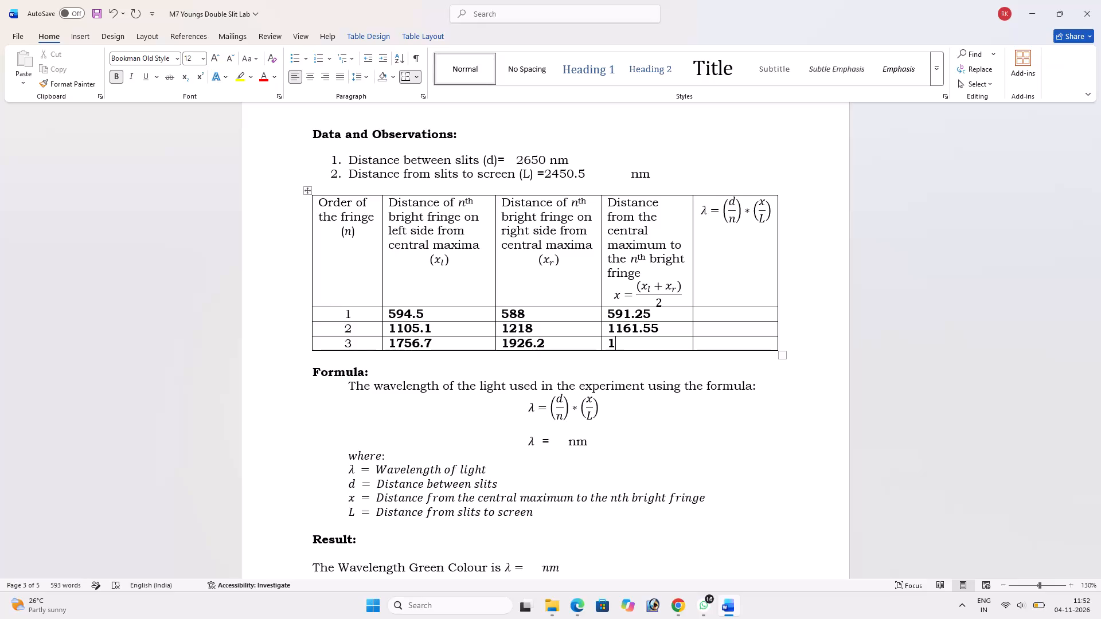
Complete the average fringe distance x for the third-order fringe in the observation table as 1841.45.
key("8")
type("41")
key("period")
type("45")
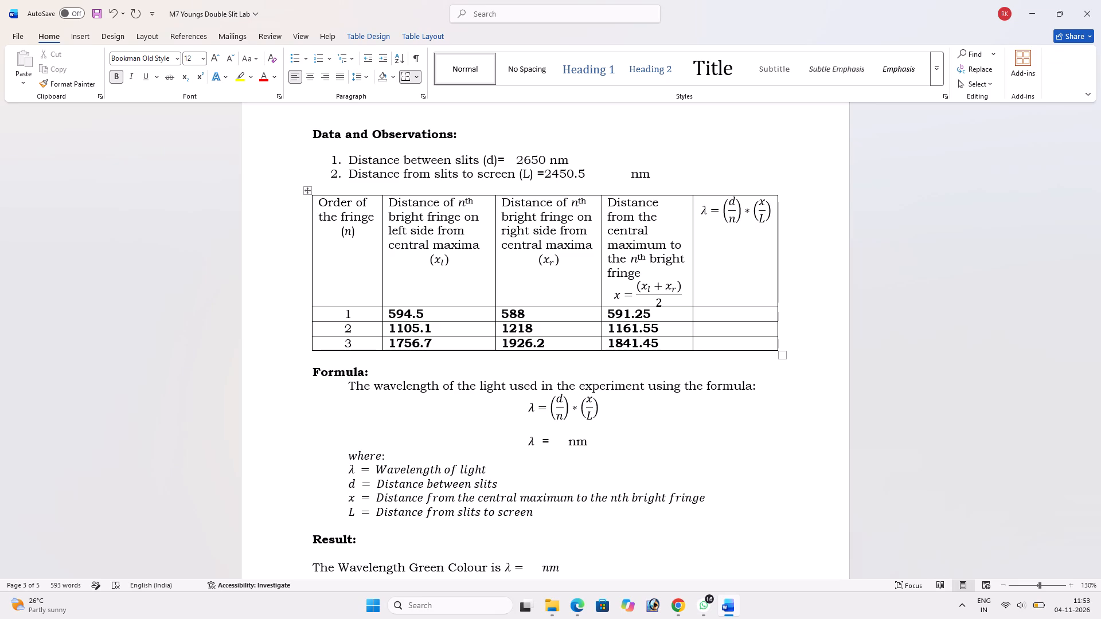
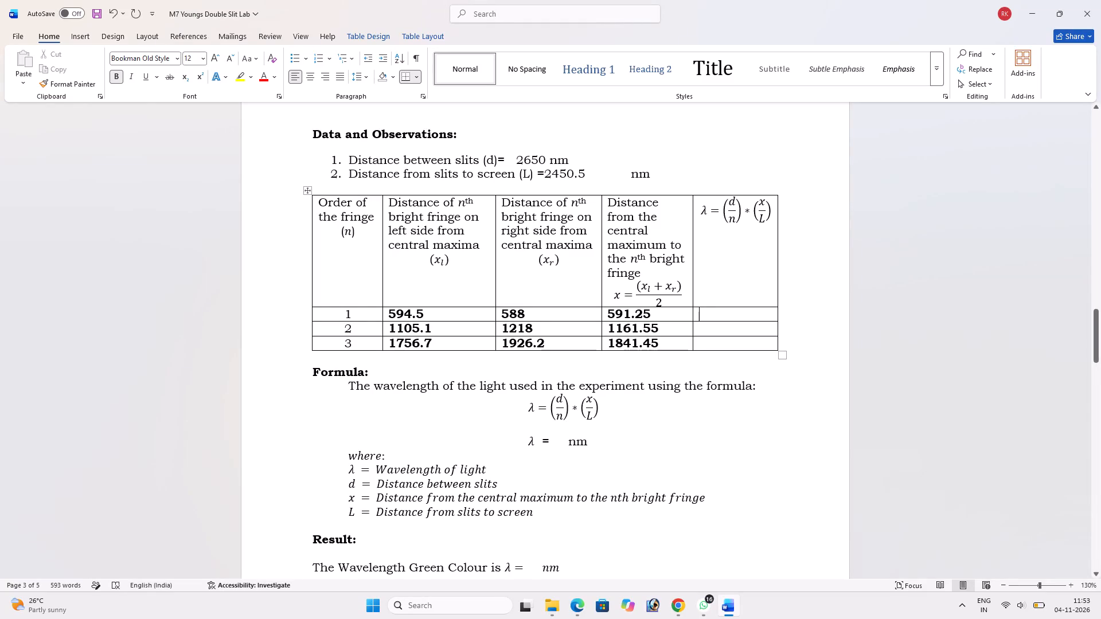
Enter 639.38 as the wavelength λ for the first-order fringe in the observation table.
key("6")
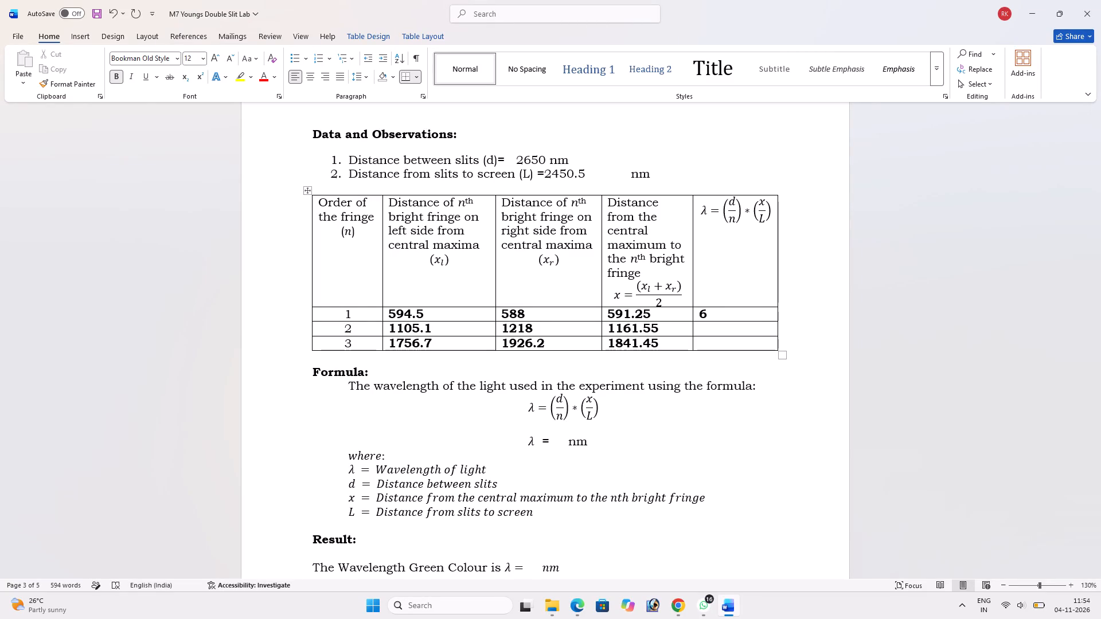
type("39")
key("period")
type("38")
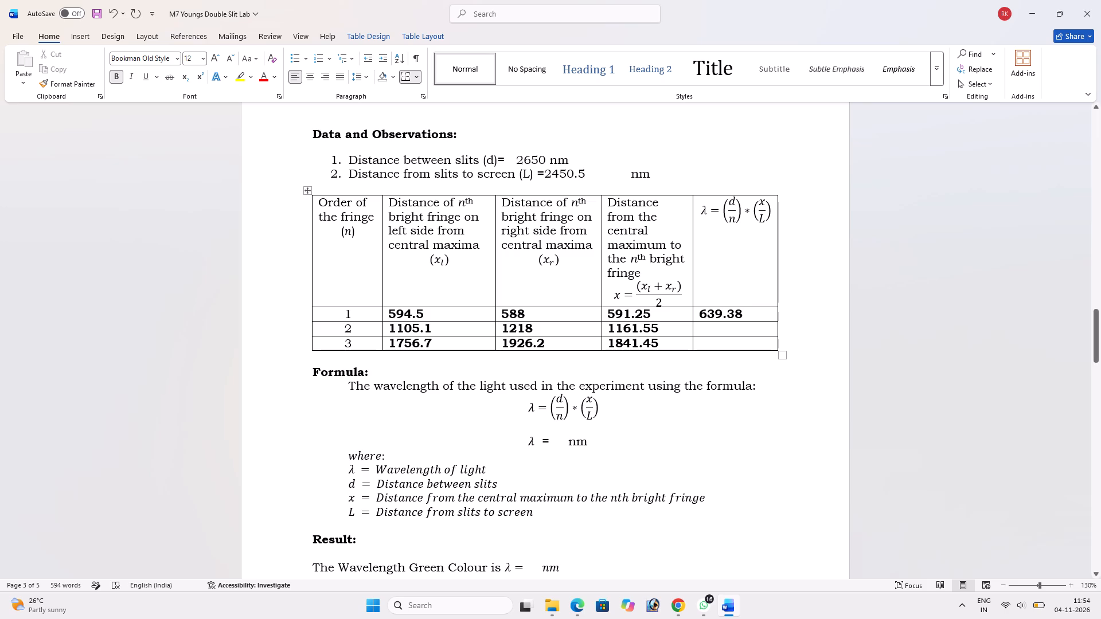
Enter the wavelength λ for the second-order fringe in the observation table, beginning with 628.
left_click(733, 332)
type("628")
key("c")
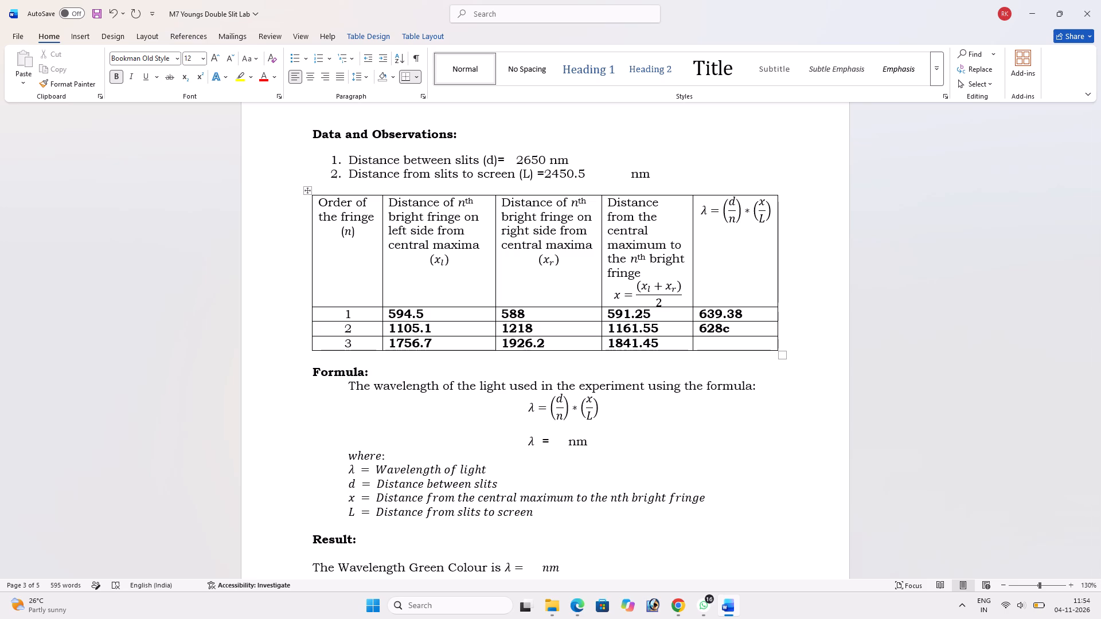